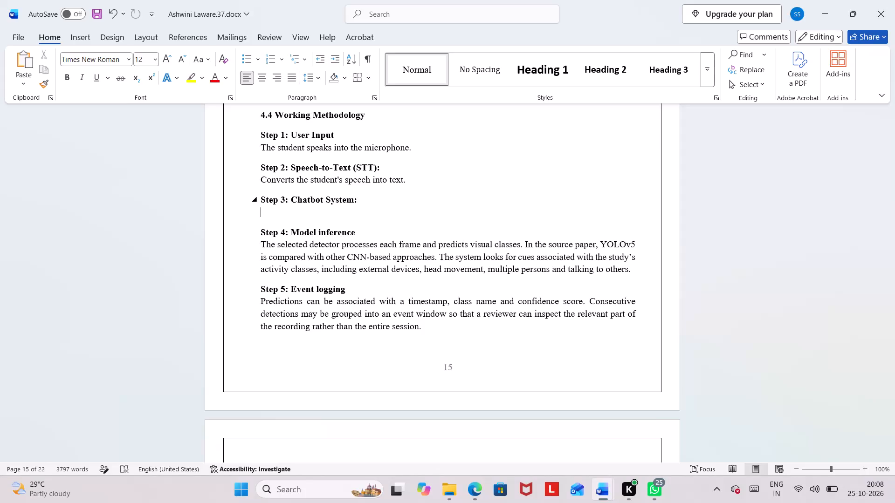
Compare sections 4.3 Proposed Model / System Architecture and 4.4 Working Methodology across the two open reports, finishing in sakshi report 60.
scroll(366, 201, up, 1)
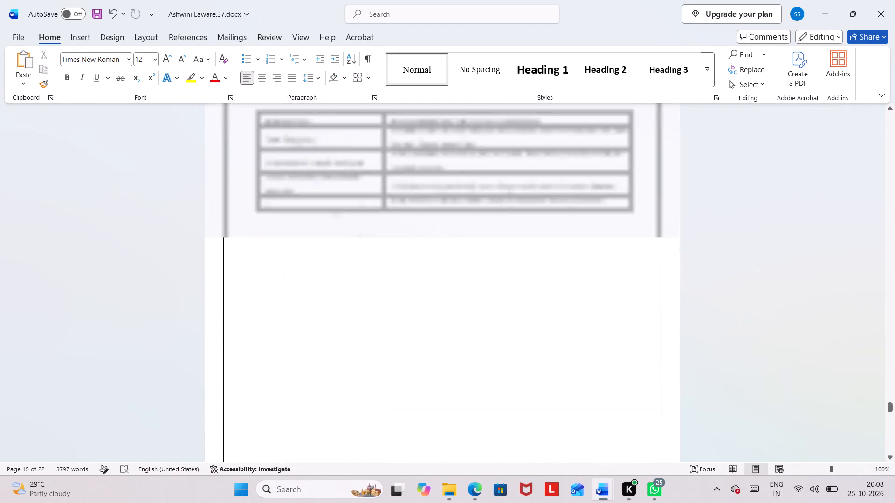
scroll(366, 201, up, 7)
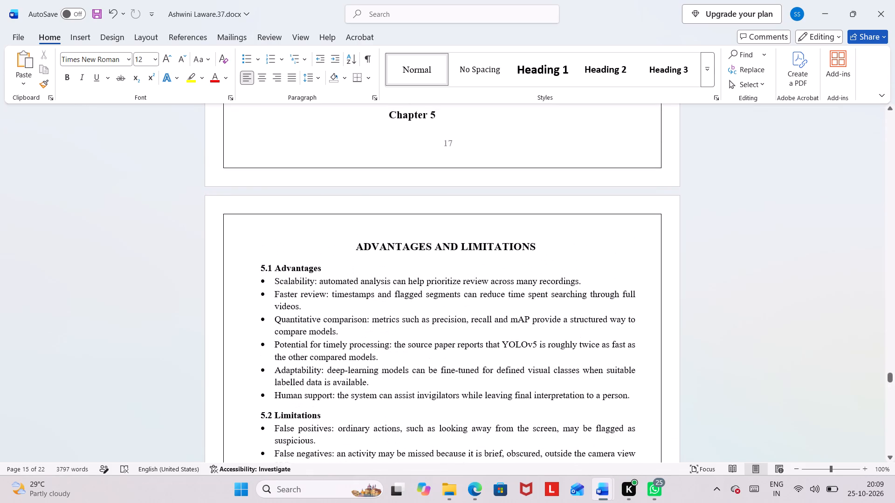
scroll(366, 201, up, 6)
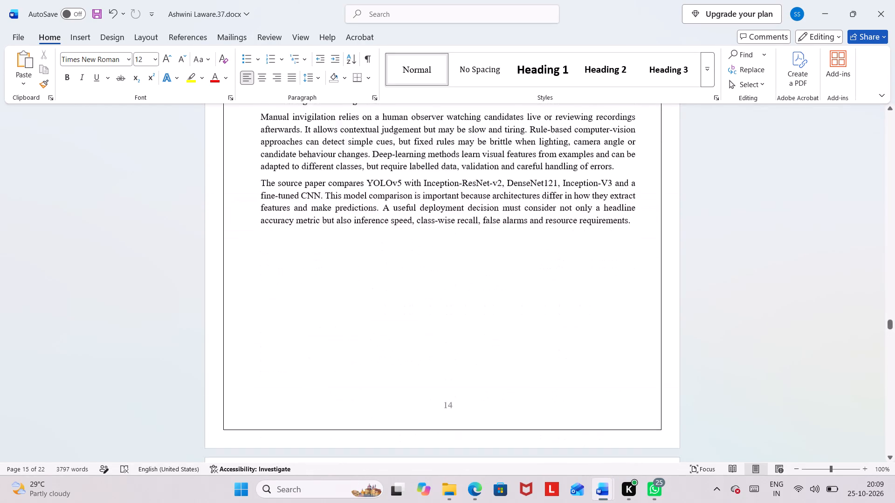
scroll(366, 201, up, 1)
scroll(366, 201, down, 6)
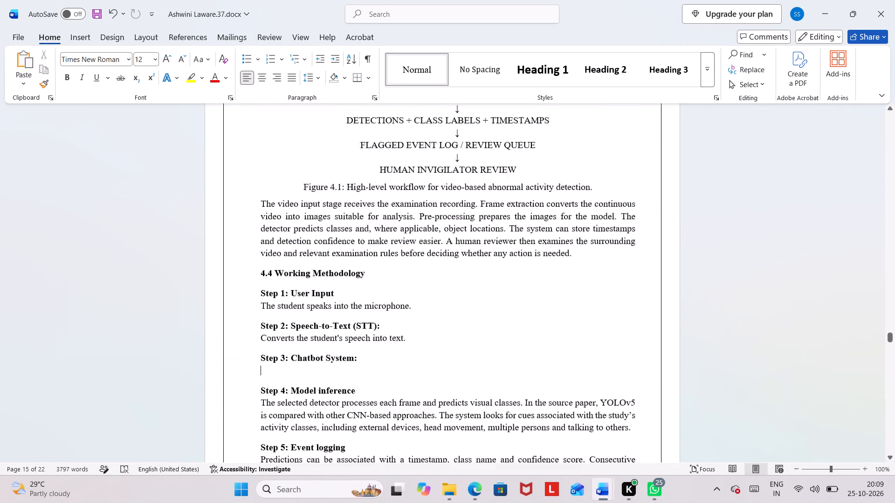
scroll(366, 201, down, 1)
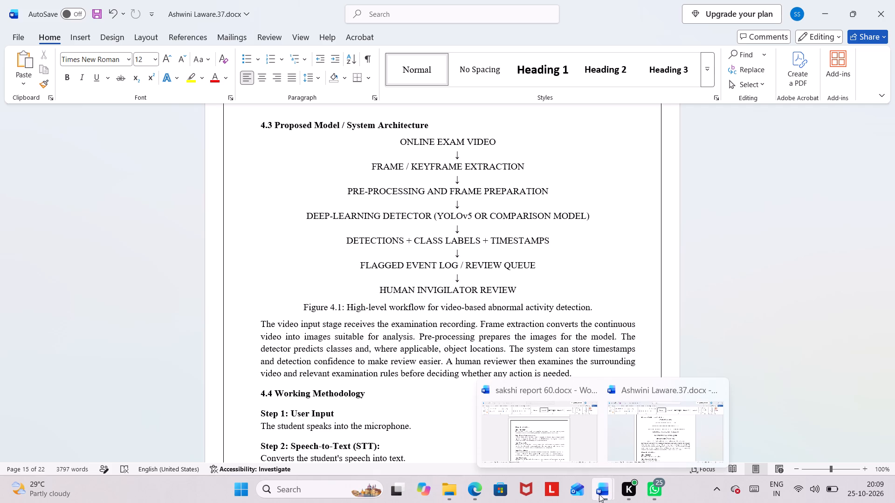
click(560, 442)
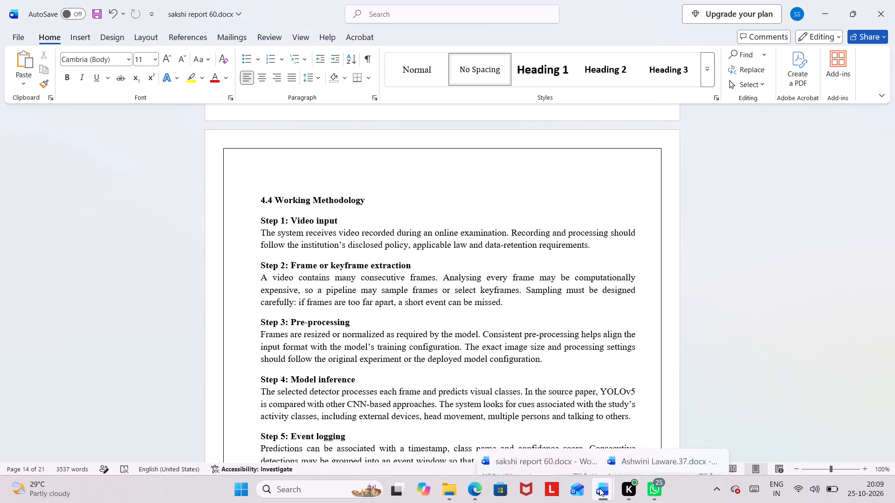
click(650, 456)
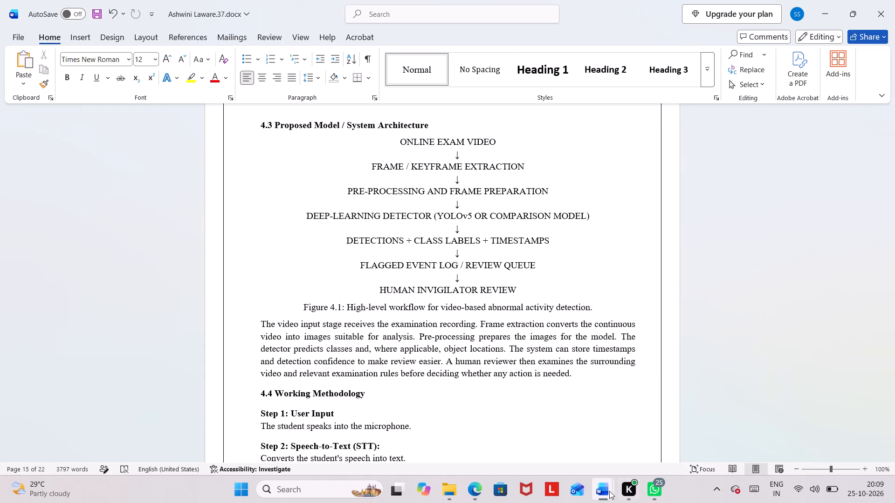
click(563, 455)
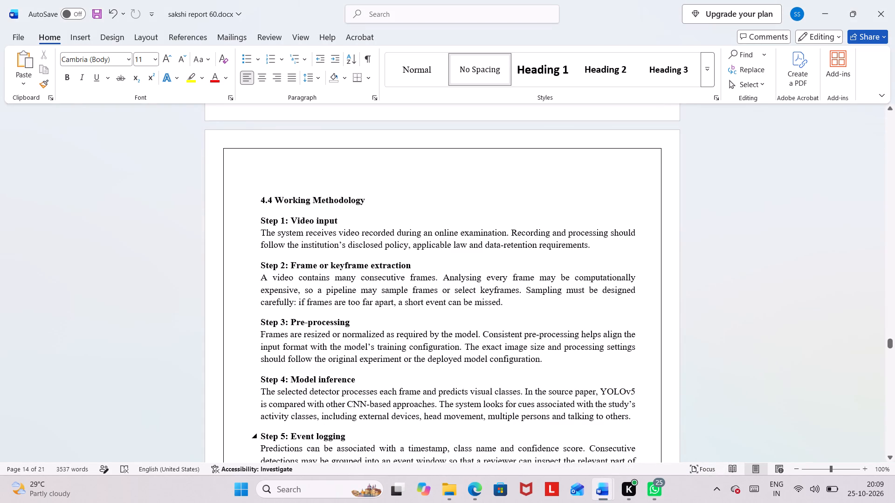
click(891, 327)
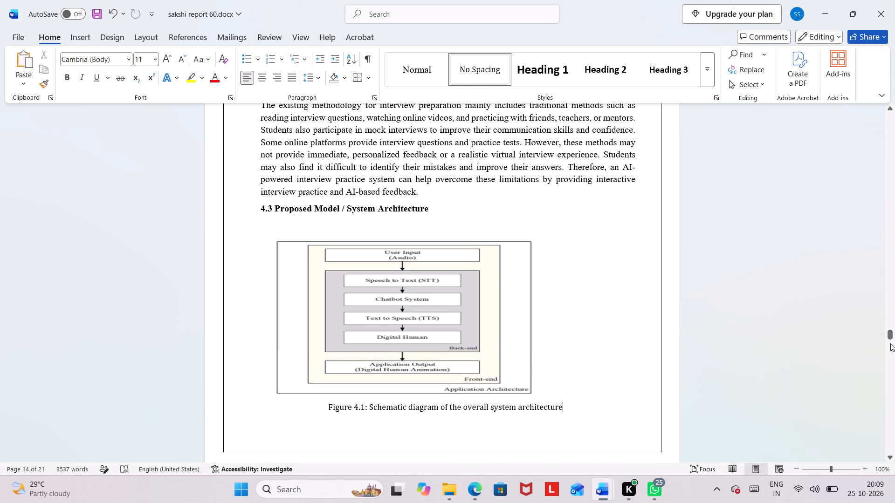
click(890, 453)
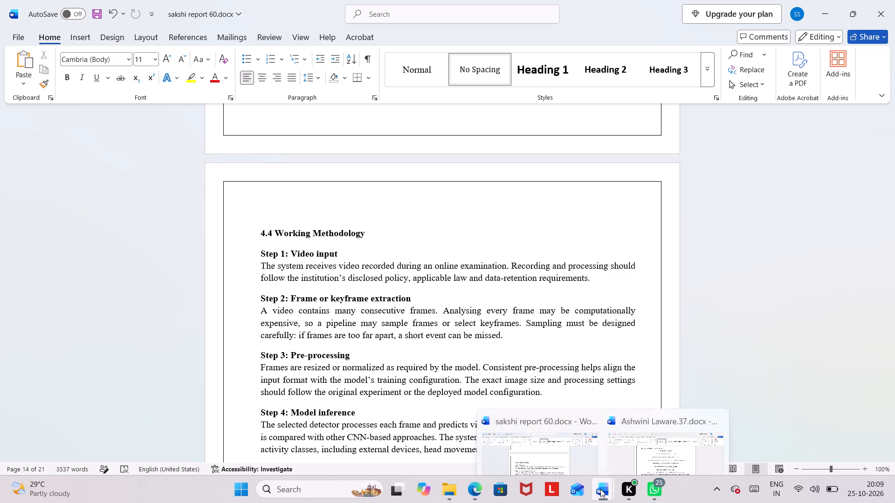
click(663, 433)
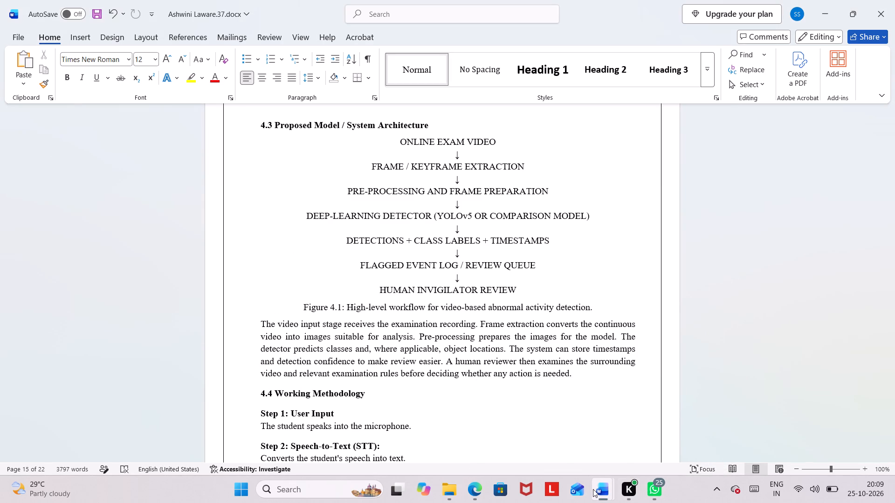
click(552, 449)
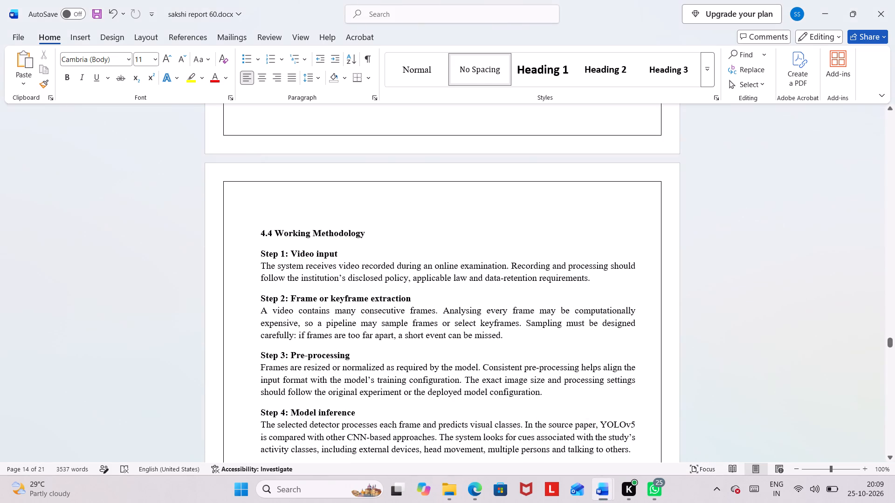
click(339, 253)
click(890, 109)
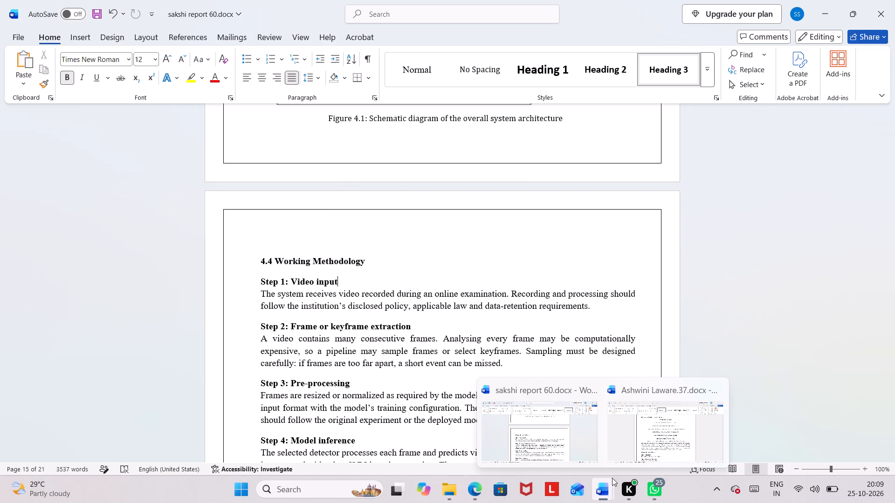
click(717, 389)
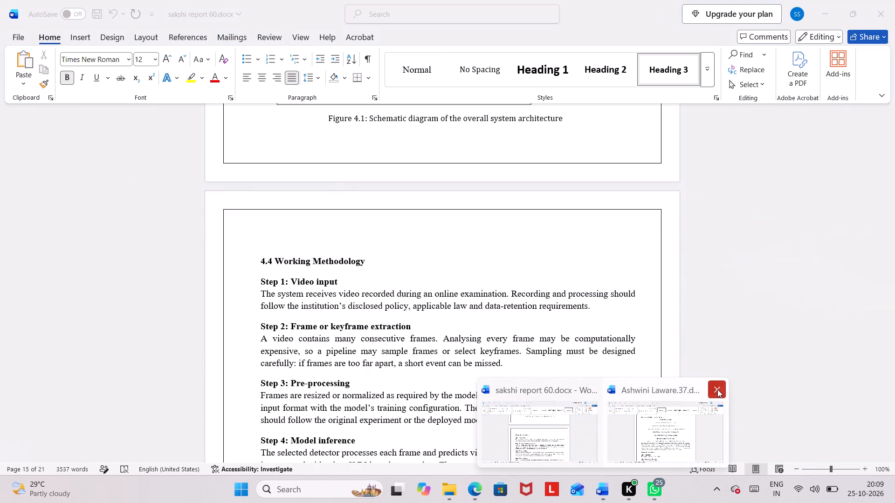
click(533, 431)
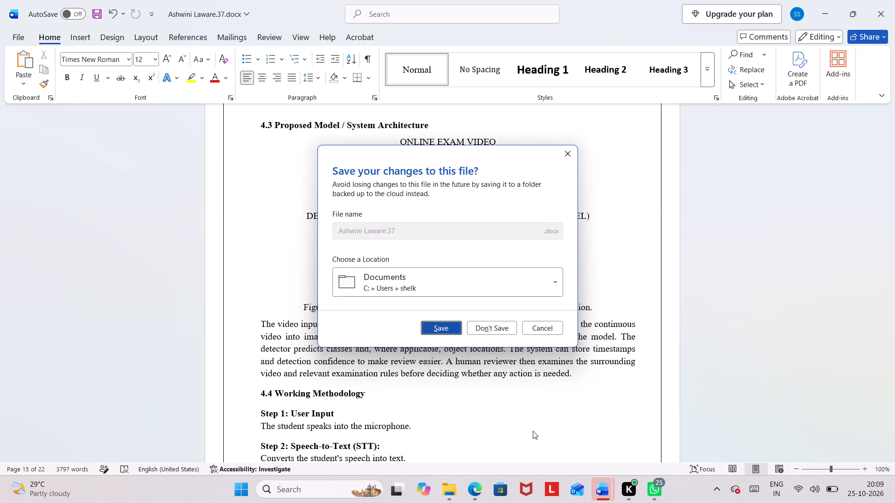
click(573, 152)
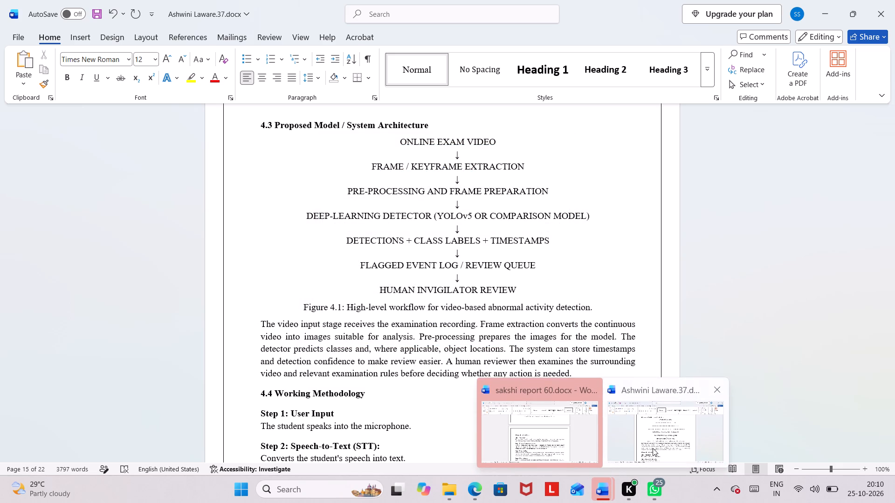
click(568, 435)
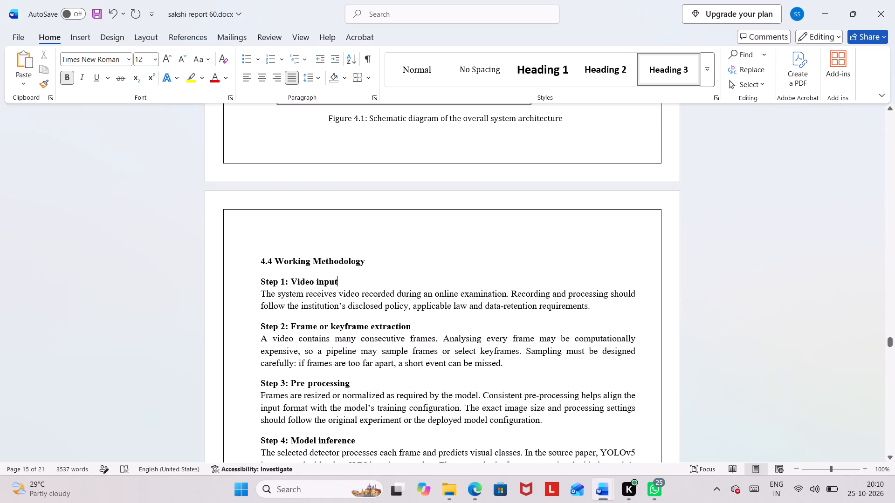
In section 4.4 Working Methodology of sakshi report 60, reword the Step 1 heading as "Step 1: User input".
click(889, 113)
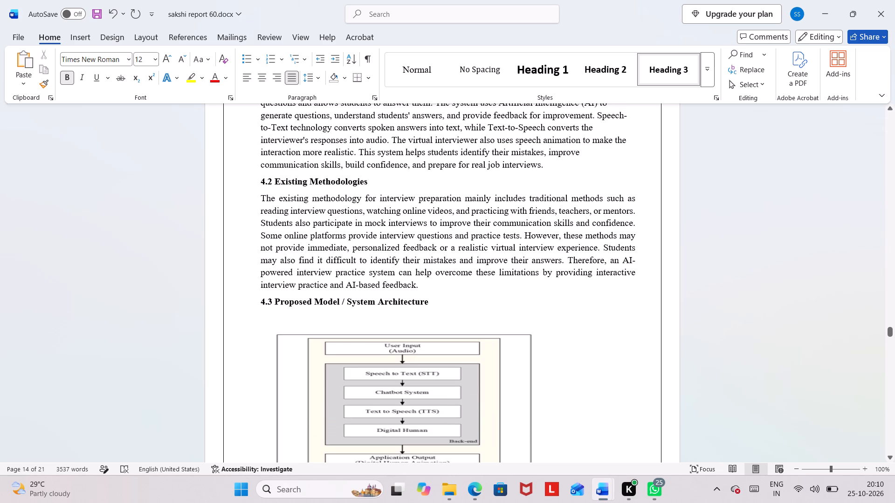
click(891, 459)
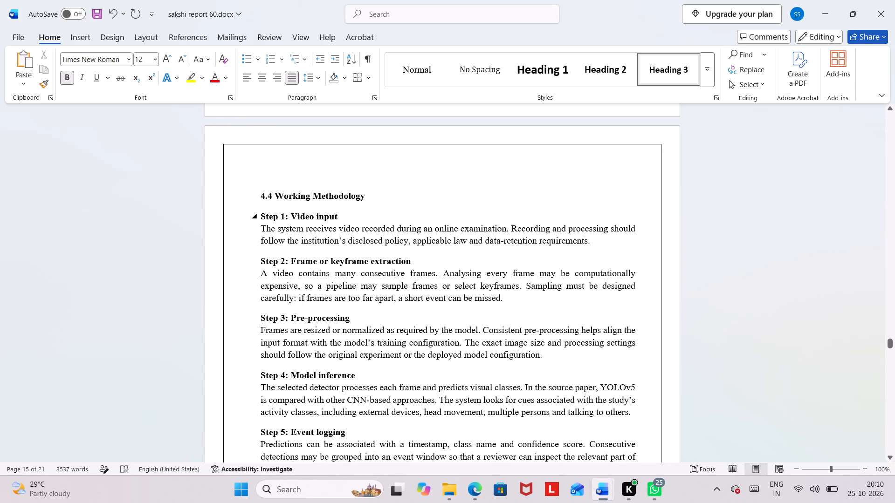
click(317, 217)
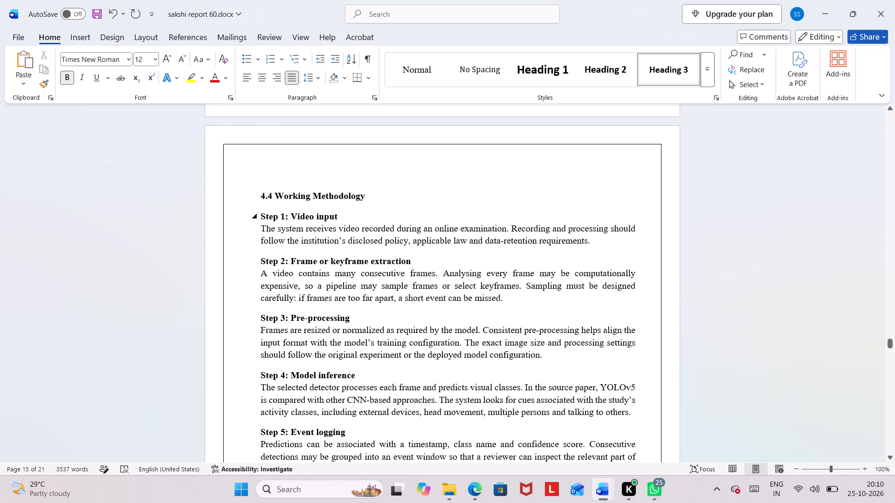
click(315, 216)
key(BackSpace)
key(BackSpace)
key(BackSpace)
key(BackSpace)
key(BackSpace)
key(BackSpace)
text(ser)
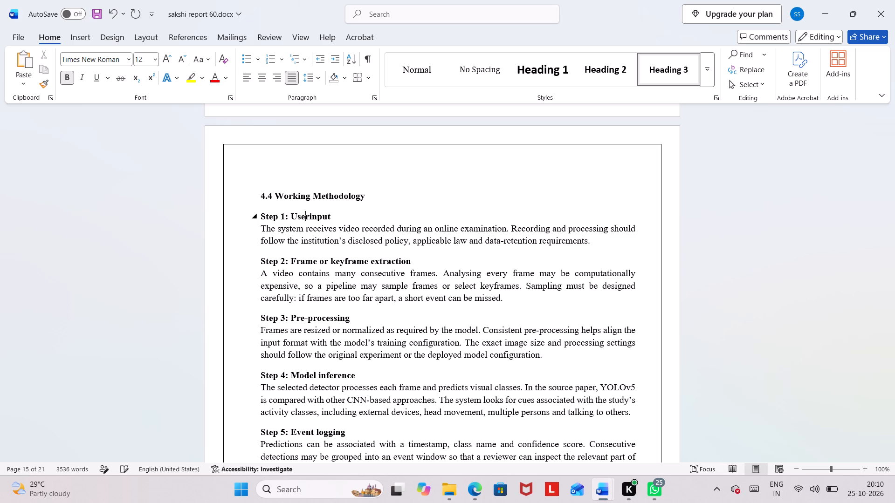
key(space)
Delete the whole description paragraph under the Step 1 heading, including its full stop, keeping the empty line.
drag(260, 227, 484, 248)
click(484, 248)
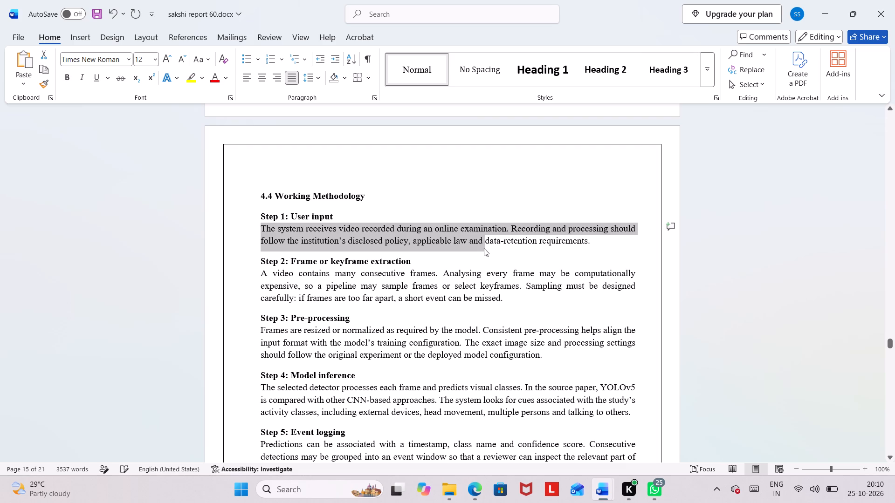
drag(590, 241, 269, 228)
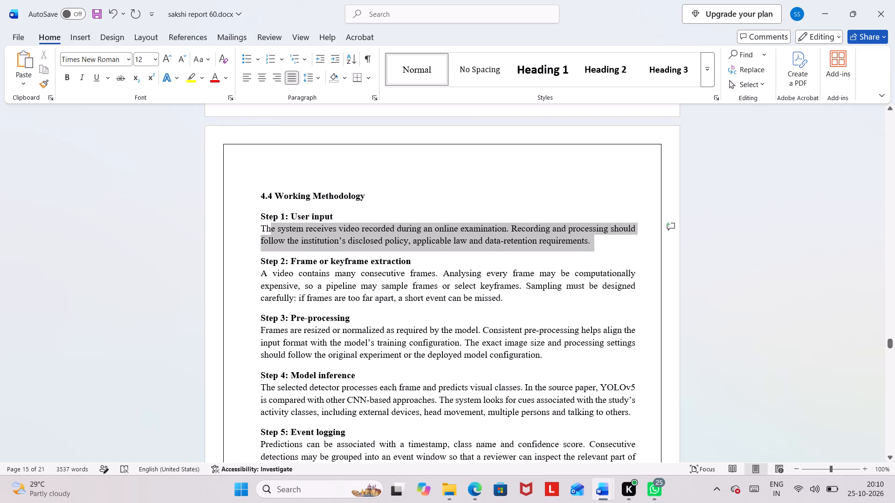
drag(269, 228, 270, 230)
drag(270, 230, 338, 231)
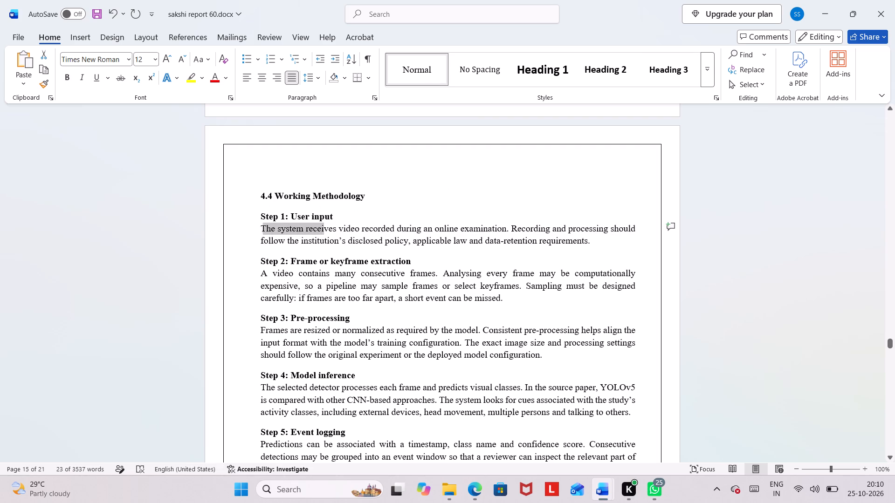
drag(338, 231, 574, 250)
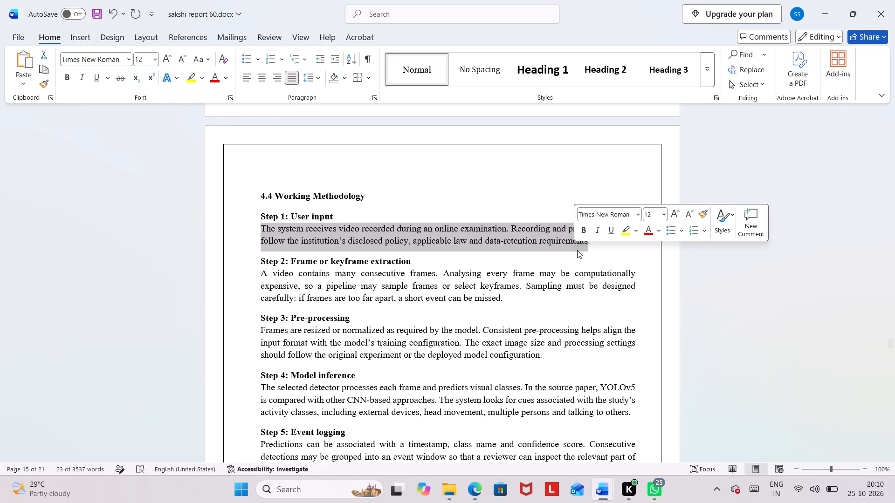
key(BackSpace)
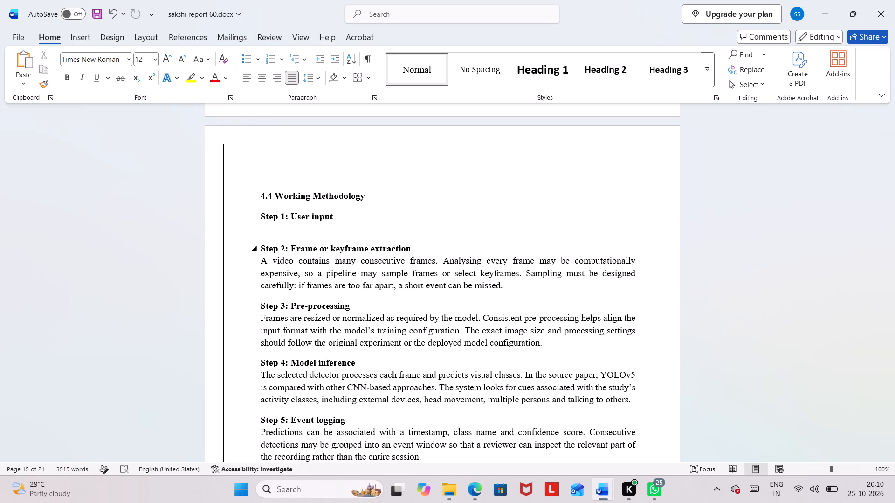
click(267, 233)
key(BackSpace)
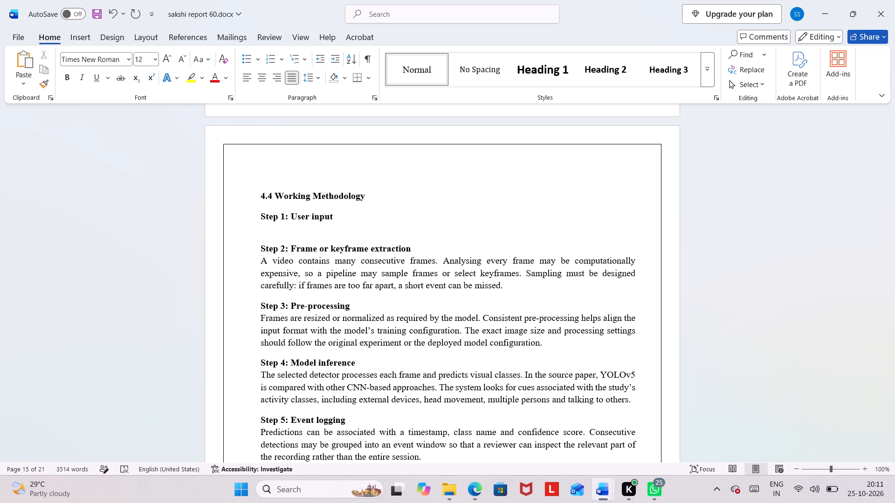
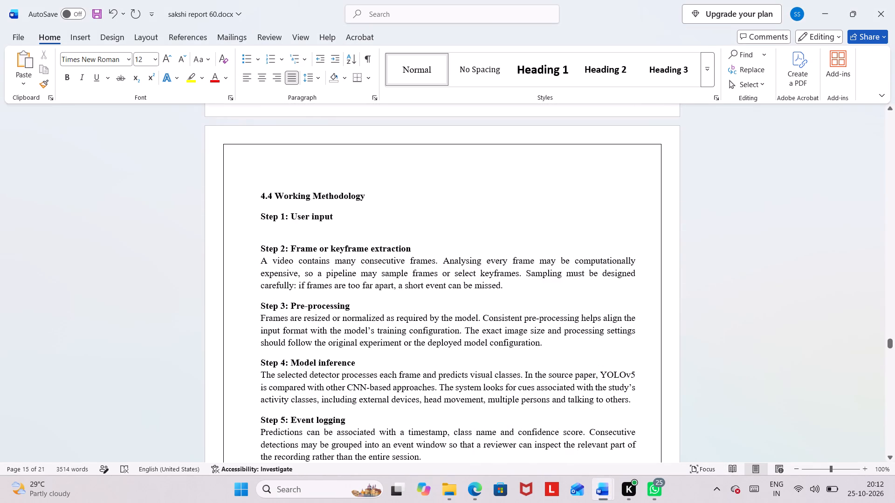
Save sakshi report 60 under its existing name.
click(21, 32)
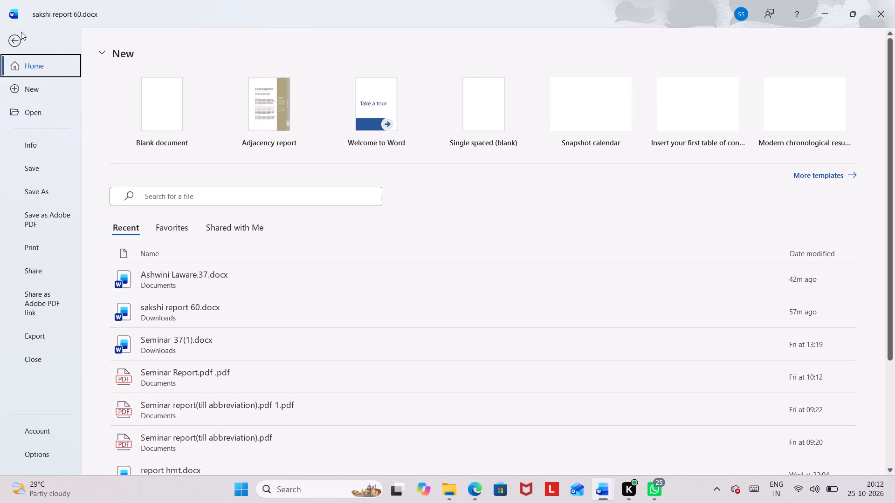
click(32, 168)
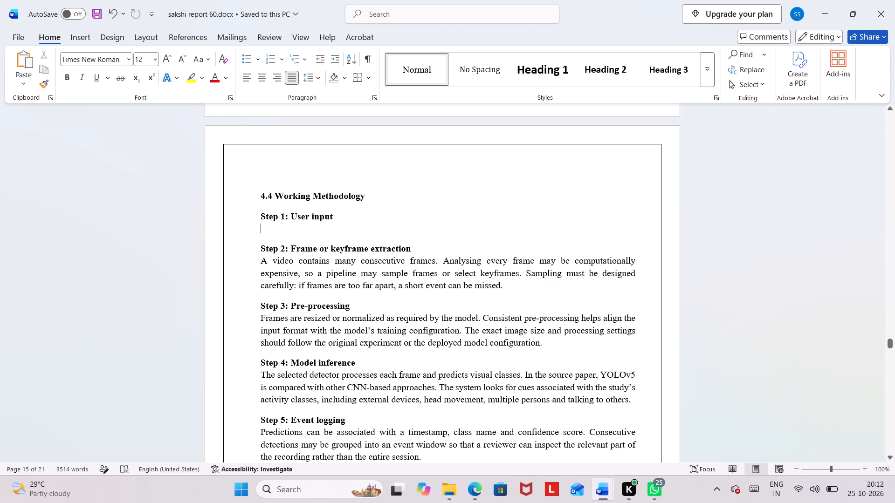
click(14, 41)
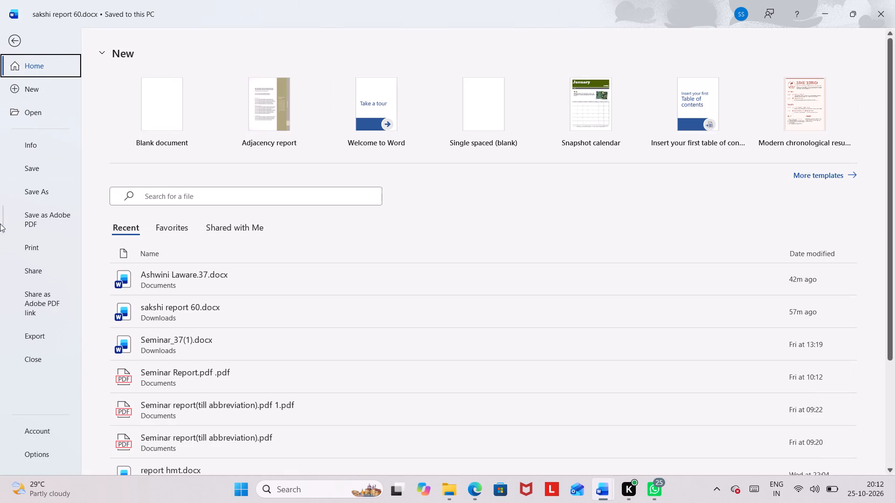
click(39, 167)
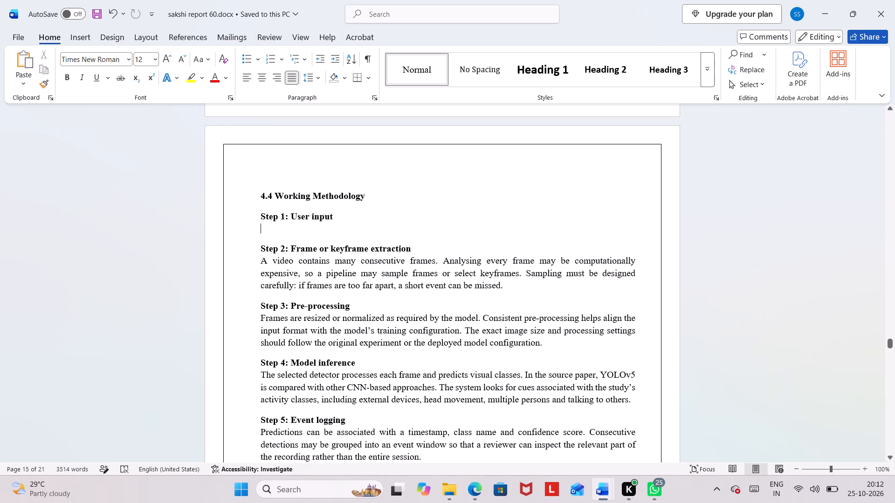
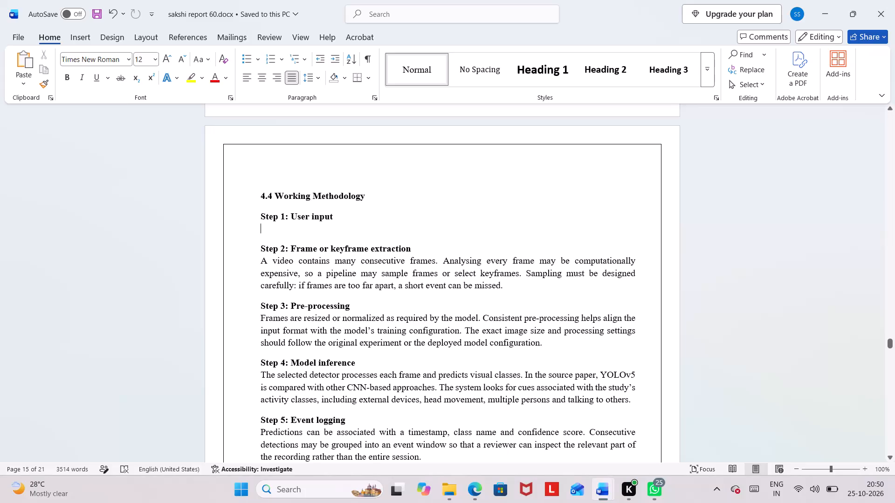
Paste "The student speaks into a microphone to interact with the virtual interviewer." as the description under Step 1: User input.
key(ctrl+v)
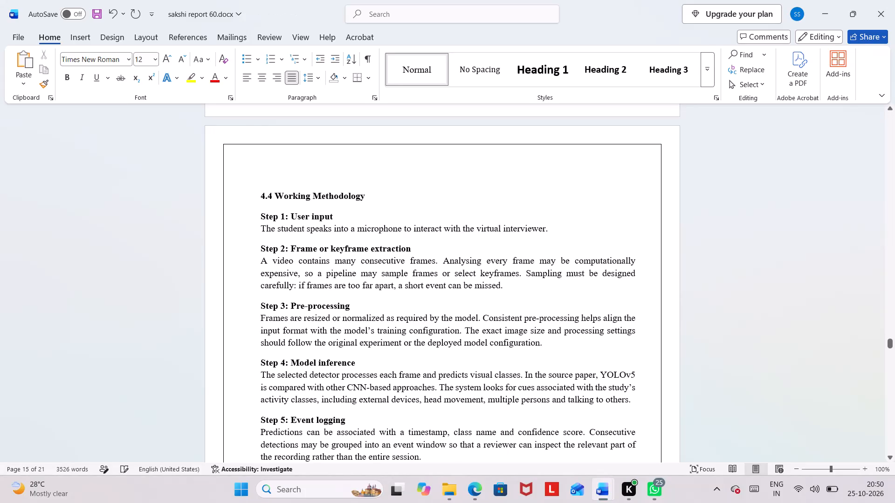
Replace the Step 2 heading's title with "Speech-to-Text(STT):", keeping the "Step 2:" prefix.
click(412, 247)
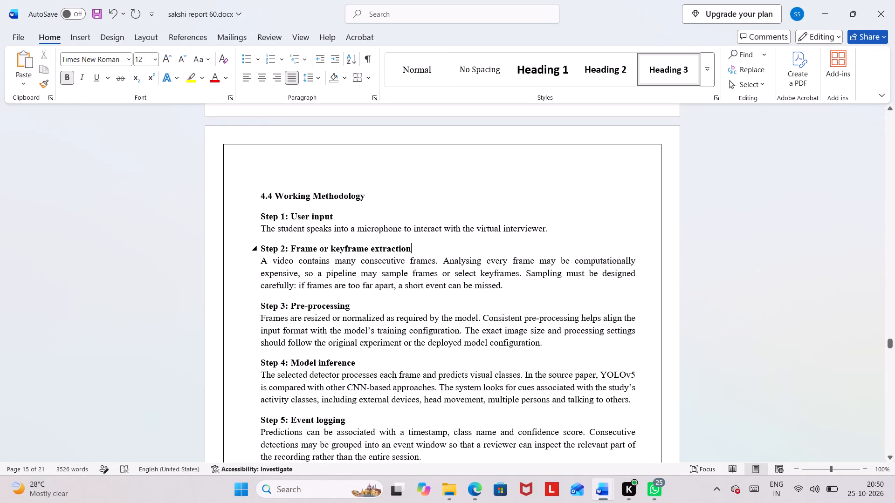
key(BackSpace)
key(BackSpace)
key(BackSpace)
key(BackSpace)
key(BackSpace)
key(BackSpace)
key(BackSpace)
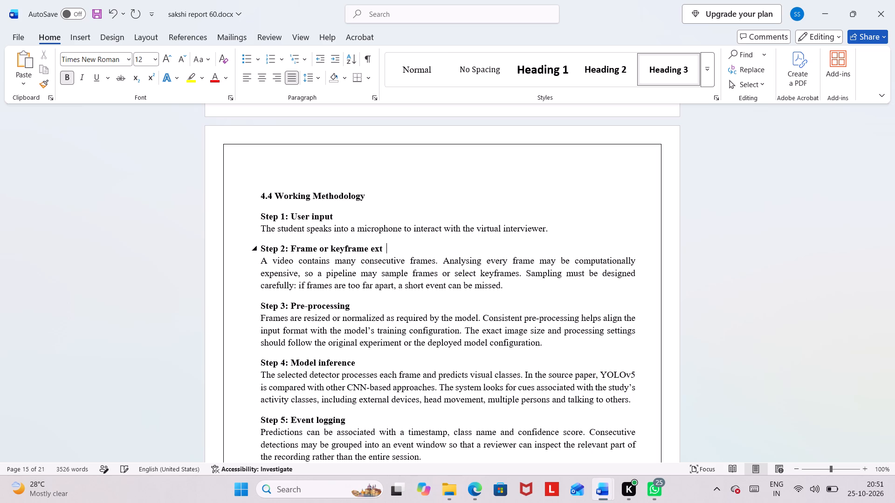
key(BackSpace)
key(BackSpace)
key(BackSpace)
key(BackSpace)
key(BackSpace)
key(BackSpace)
key(BackSpace)
key(BackSpace)
key(BackSpace)
key(BackSpace)
key(BackSpace)
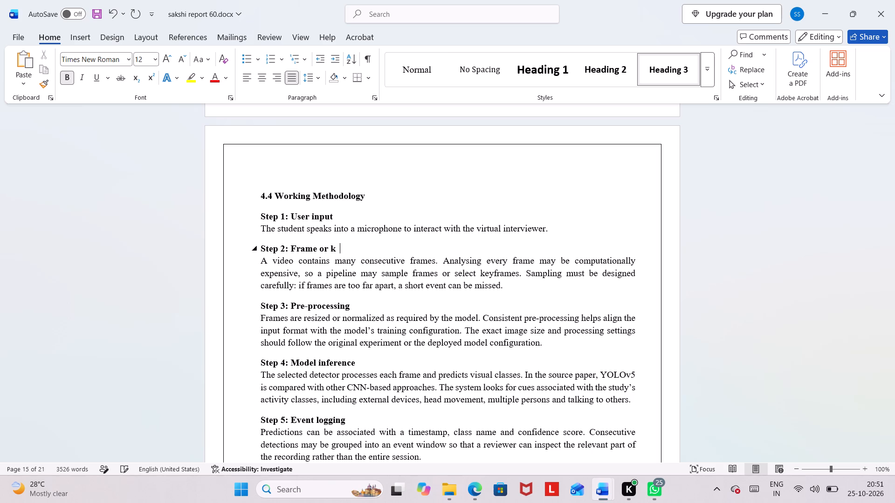
key(BackSpace)
key(BackSpace)
key(BackSpace)
key(BackSpace)
key(BackSpace)
key(BackSpace)
key(BackSpace)
key(BackSpace)
key(BackSpace)
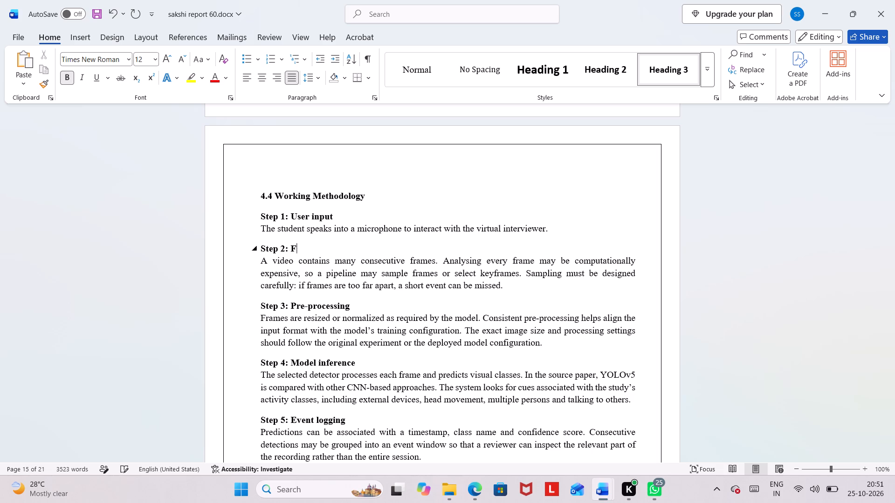
key(BackSpace)
key(s)
key(p)
text(eec)
key(h)
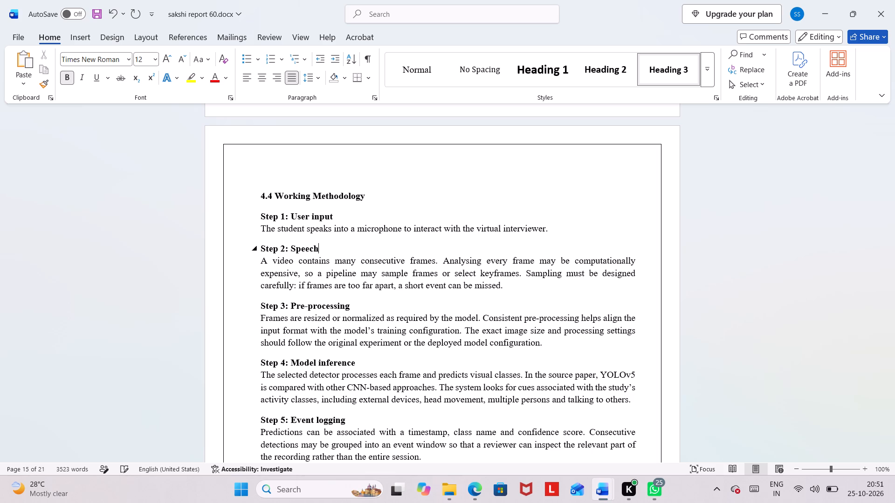
key(minus)
text(to)
key(minus)
text(ext)
key(shift+parenleft)
text(TT)
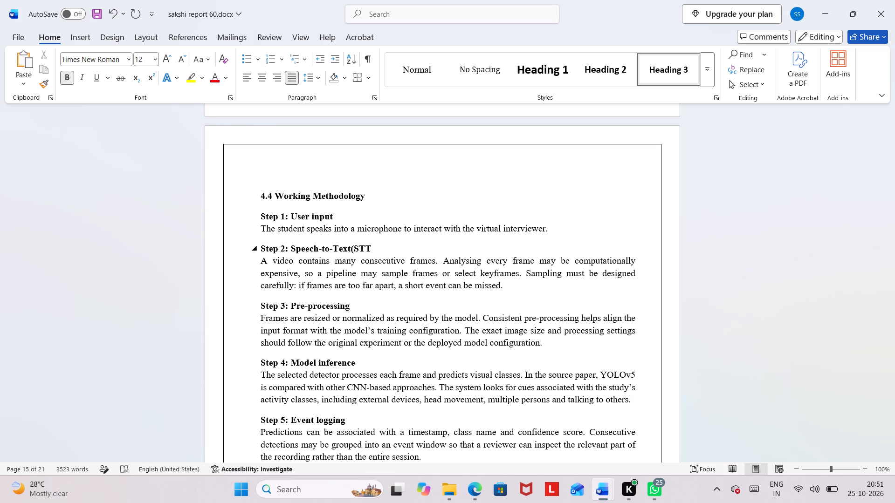
key(shift+parenright)
key(shift+colon)
Delete the whole paragraph about video frames and keyframe sampling under the Step 2 heading.
drag(262, 263, 361, 278)
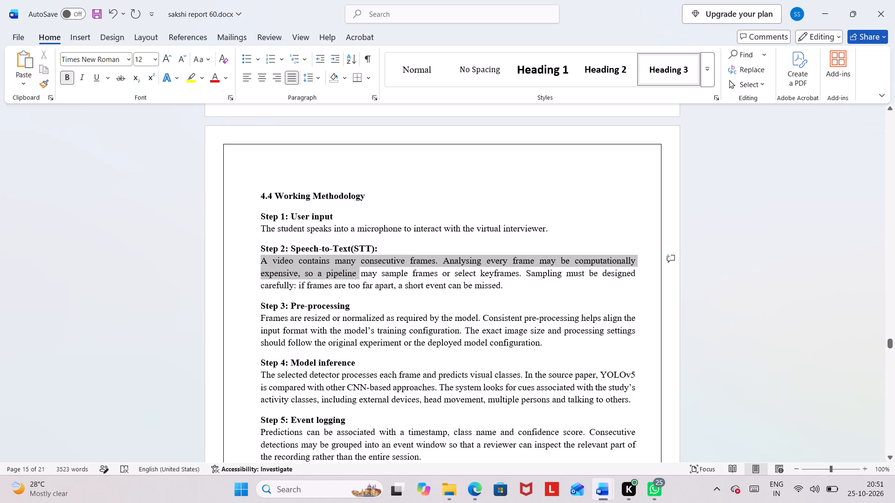
drag(361, 278, 502, 282)
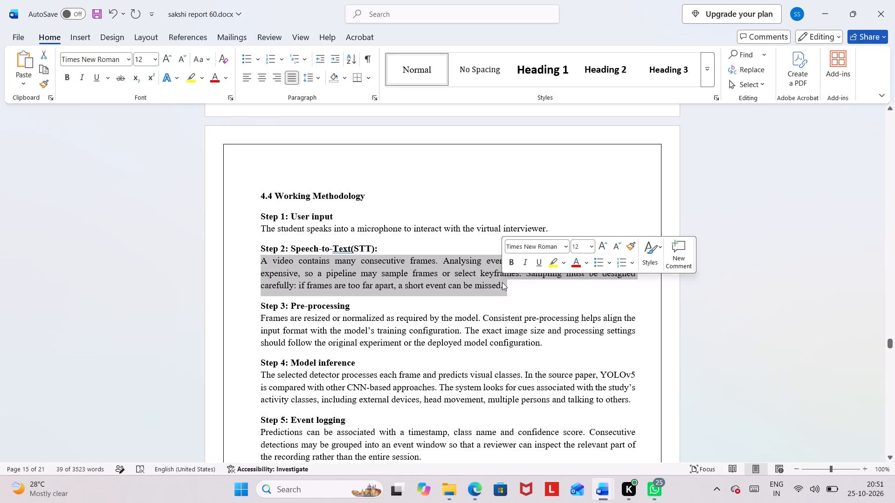
key(BackSpace)
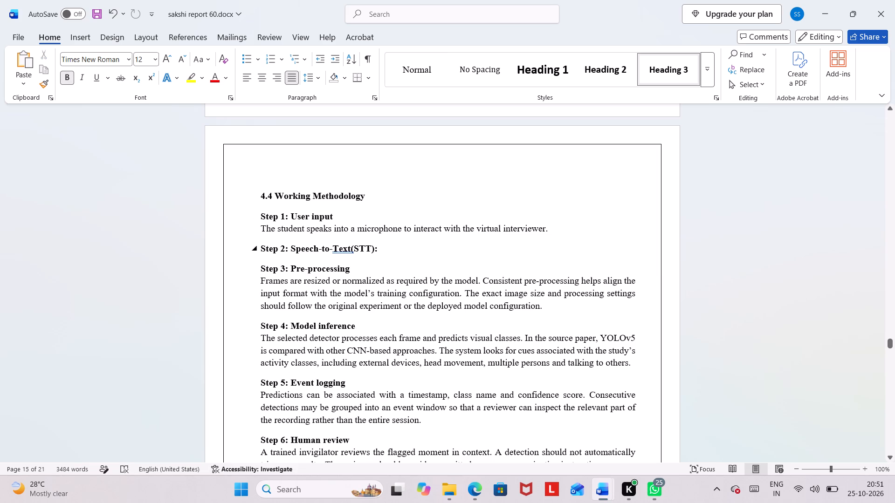
Insert a space between "Text" and "(STT)" in the Step 2 heading.
click(348, 249)
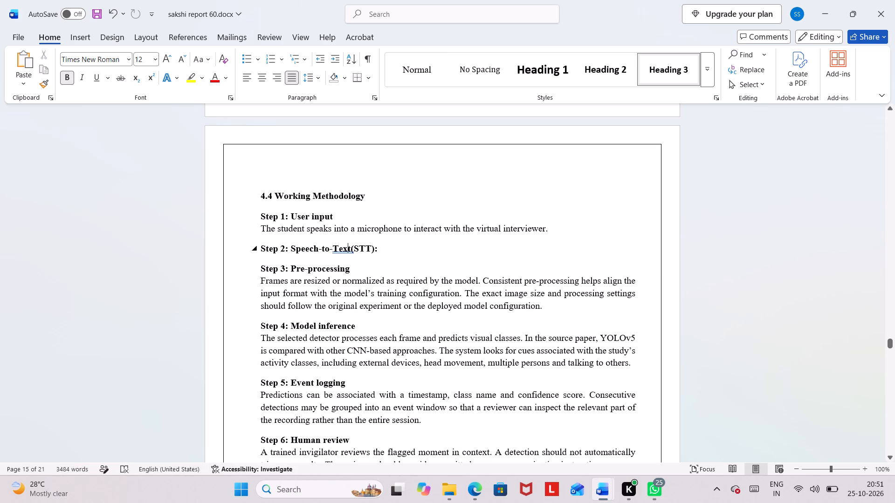
click(350, 249)
key(space)
Place the text cursor just below the Step 2: Speech-to-Text (STT) heading.
click(260, 257)
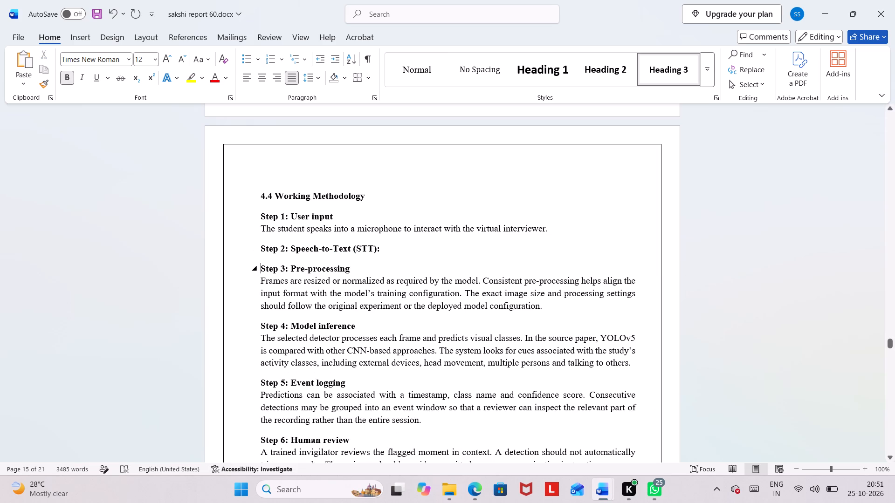
Add a new empty paragraph directly after the "Step 2: Speech-to-Text (STT):" heading.
click(381, 247)
key(Return)
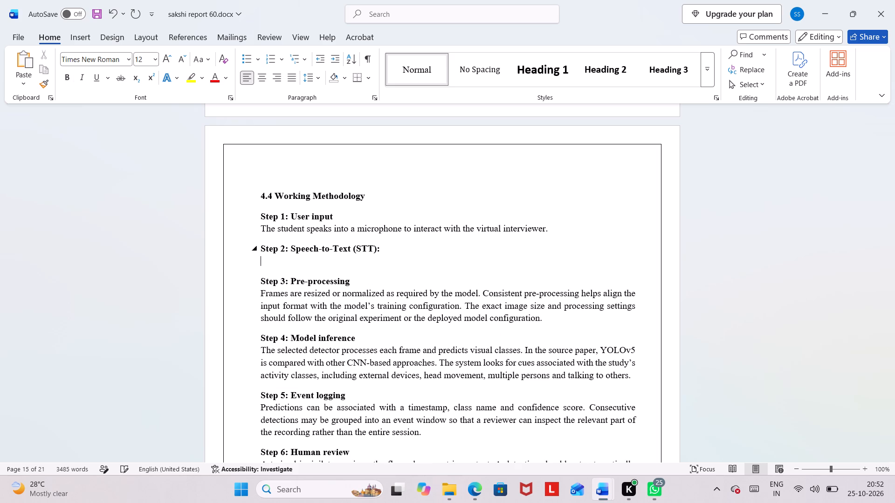
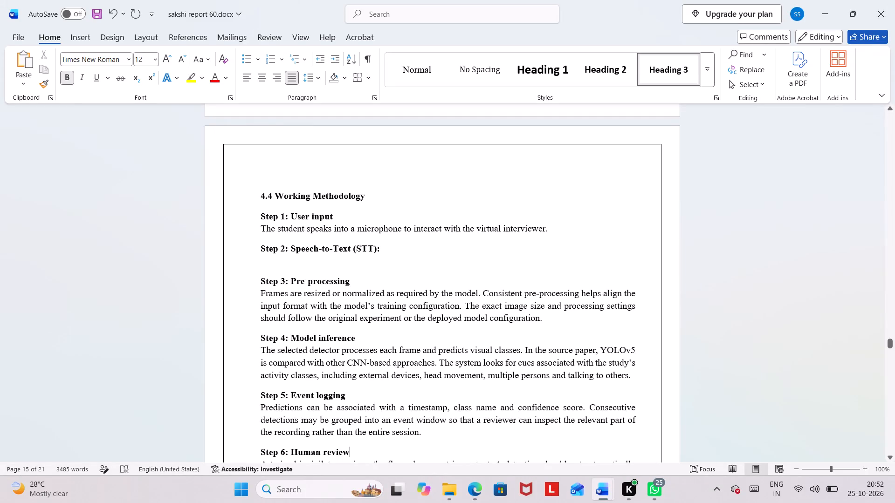
Paste the sentence "The system converts the student's spoken words into text so that the chatbot can process them." under the Step 2 heading.
click(263, 260)
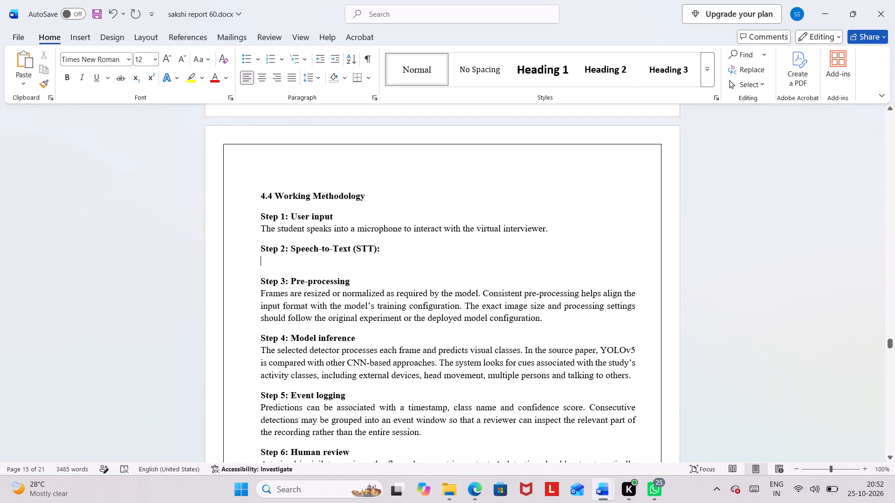
key(ctrl+v)
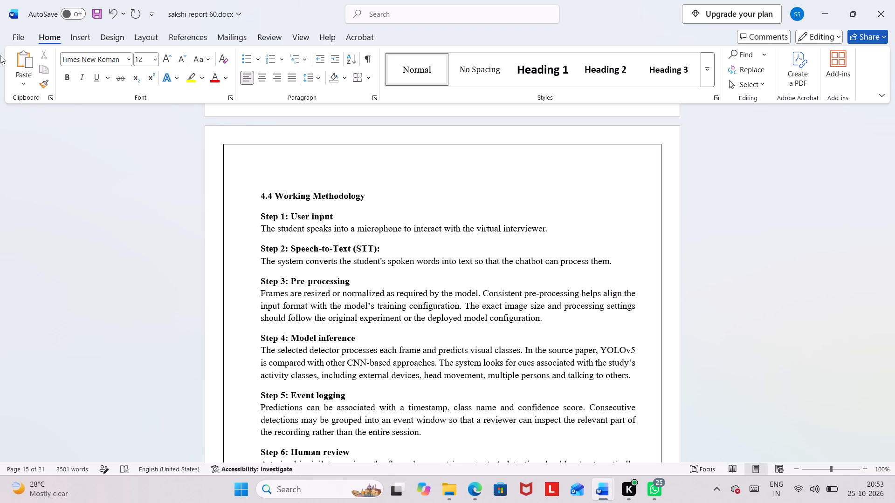
Delete the title "Pre-processing" from the Step 3 heading, keeping the "Step 3:" prefix.
click(356, 283)
key(BackSpace)
key(BackSpace)
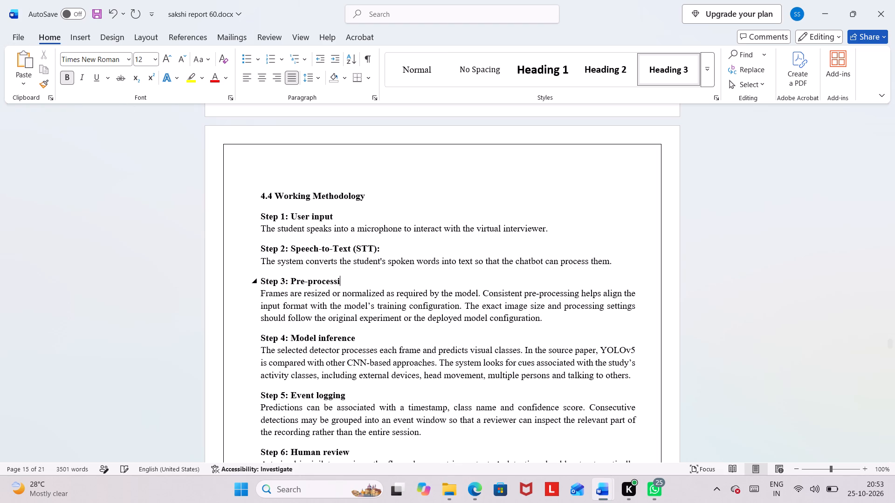
key(BackSpace)
key(BackSpace)
key(BackSpace)
key(BackSpace)
key(BackSpace)
key(BackSpace)
key(BackSpace)
key(BackSpace)
key(BackSpace)
key(BackSpace)
key(BackSpace)
key(BackSpace)
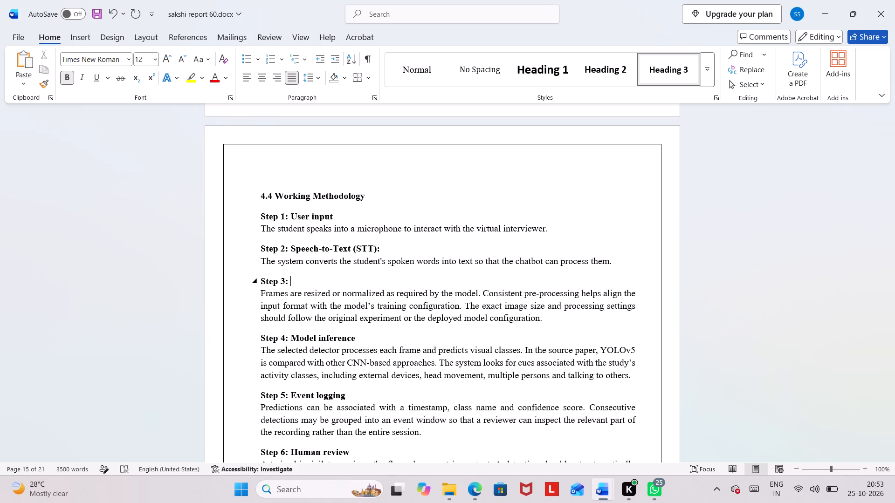
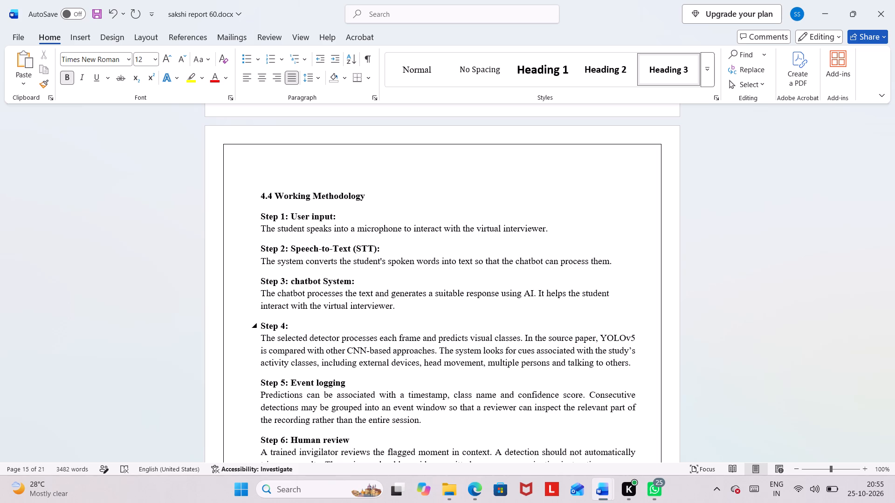
text(ext)
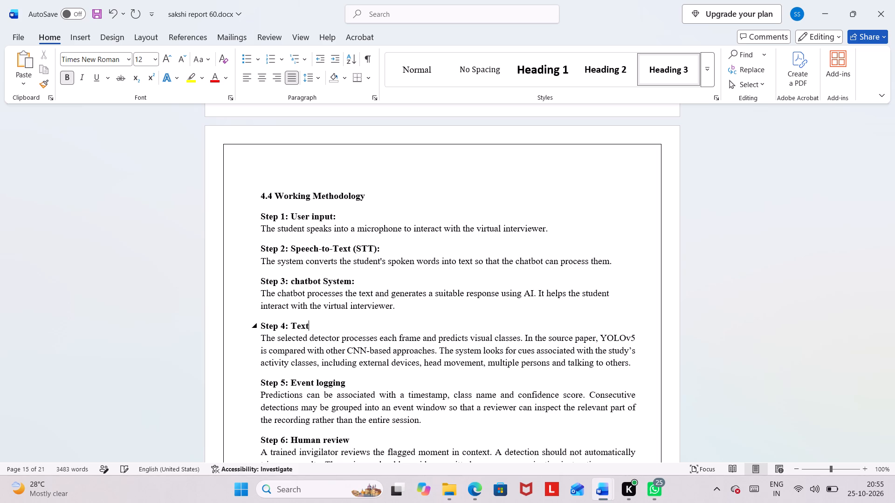
key(minus)
text(to)
key(minus)
text(pee)
text(ch)
key(shift+parenleft)
key(s)
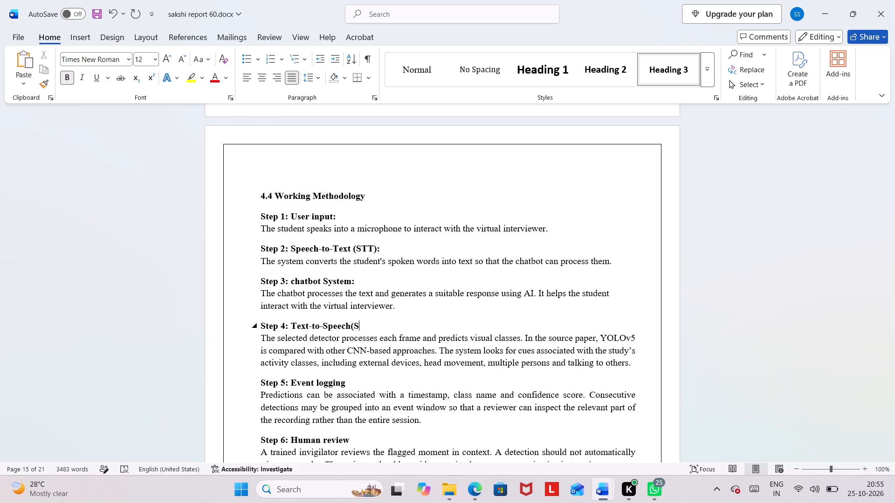
key(BackSpace)
key(t)
text(TS)
key(shift+parenright)
key(shift+colon)
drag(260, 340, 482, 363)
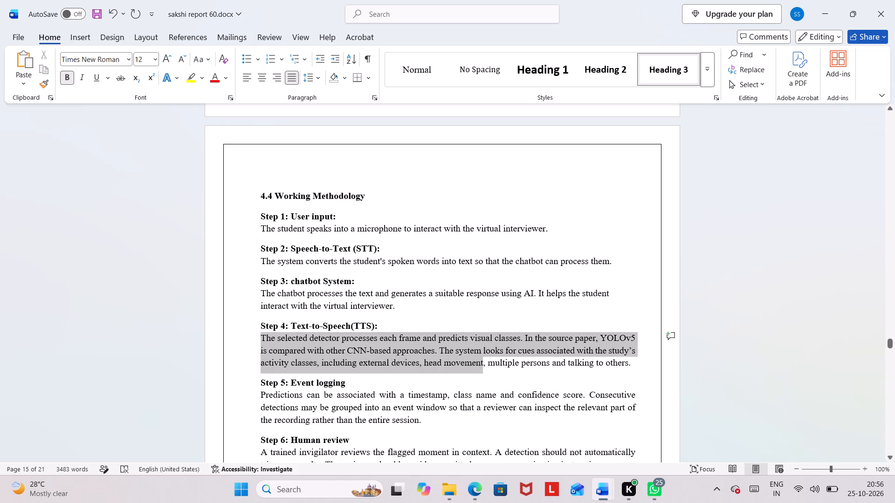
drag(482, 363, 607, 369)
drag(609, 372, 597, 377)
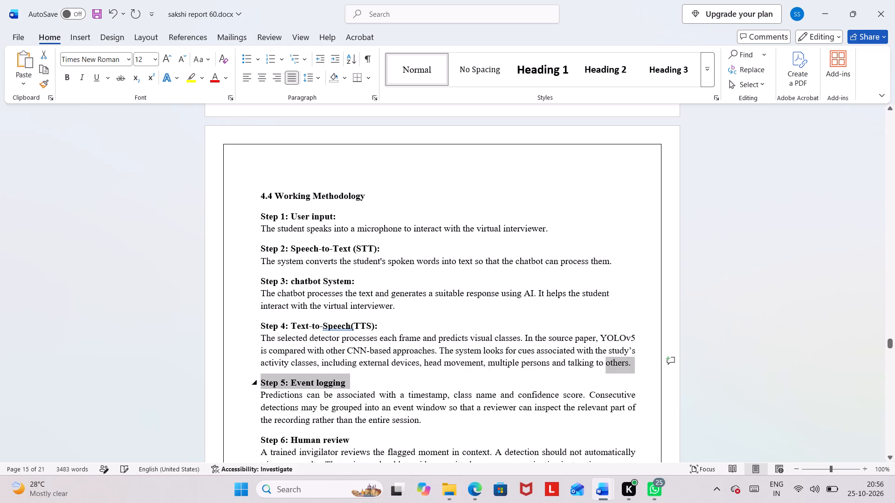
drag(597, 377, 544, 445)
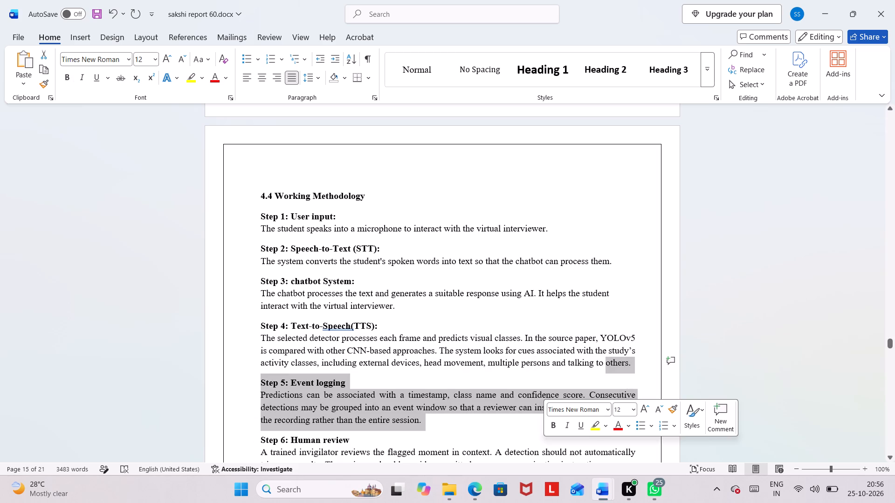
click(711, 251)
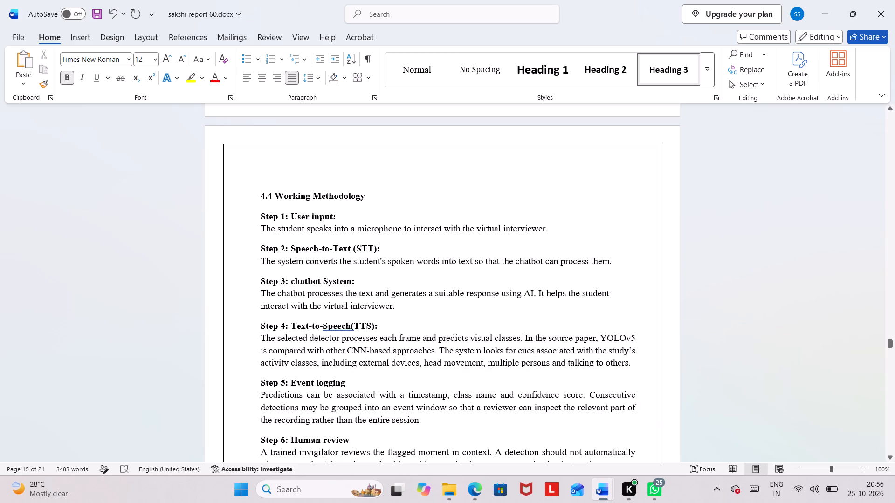
Delete the body paragraph under the Step 4 heading about the selected detector processing each frame.
drag(631, 361, 411, 348)
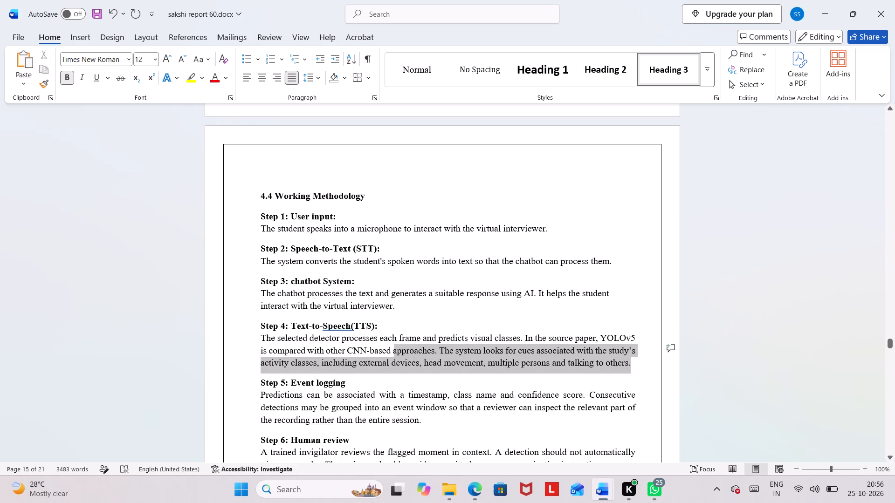
drag(411, 348, 264, 340)
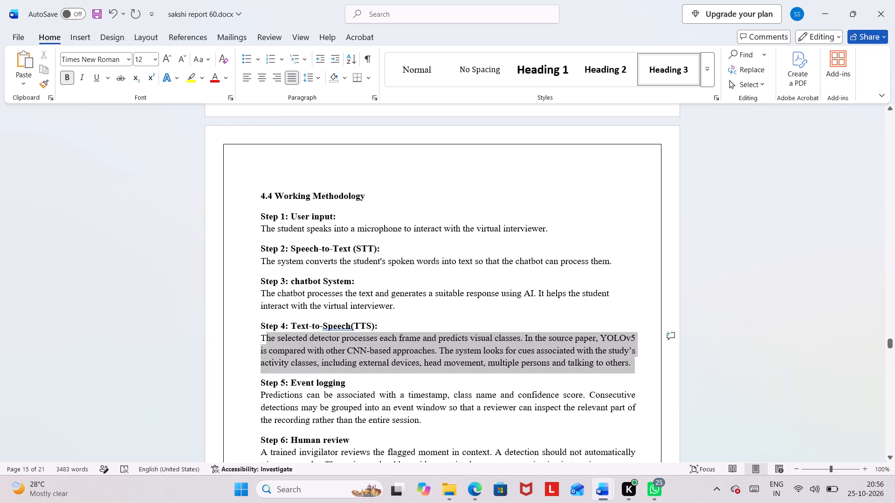
drag(264, 340, 262, 341)
key(BackSpace)
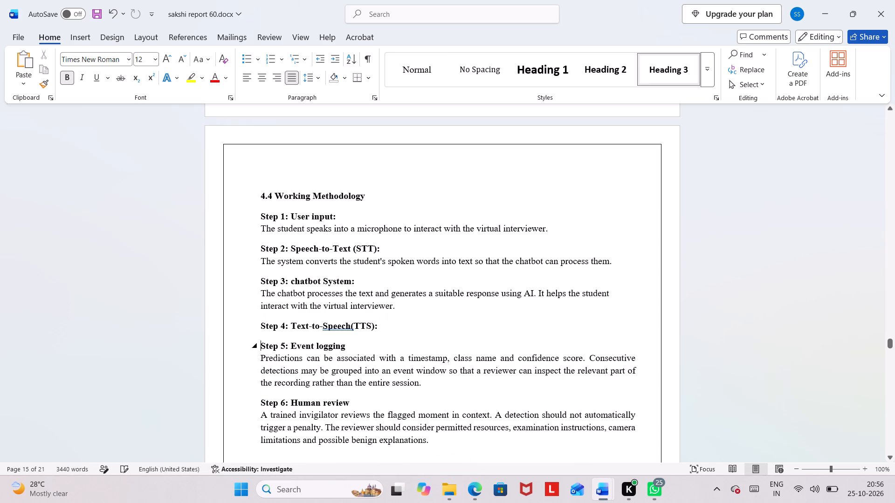
Insert a space before "(TTS)" in the Step 4 heading so that it reads "Step 4: Text-to-Speech (TTS):".
click(351, 328)
key(space)
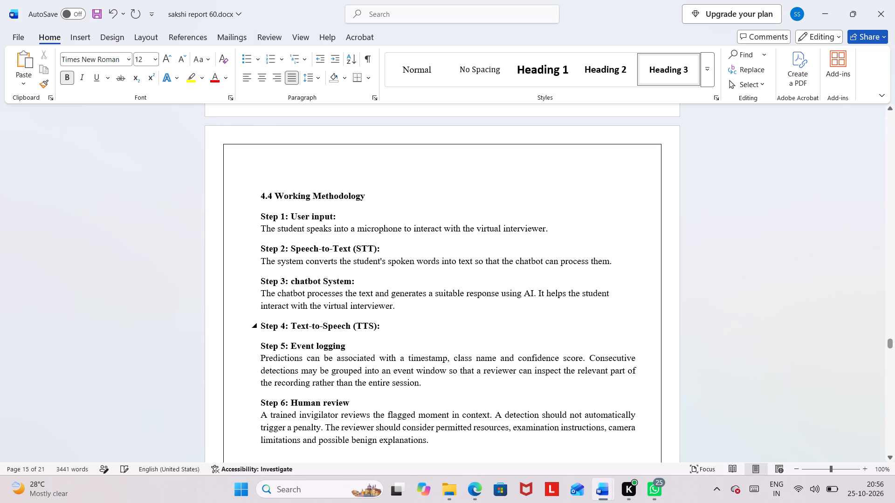
Add an empty body line below the Step 4 heading.
click(384, 326)
key(Return)
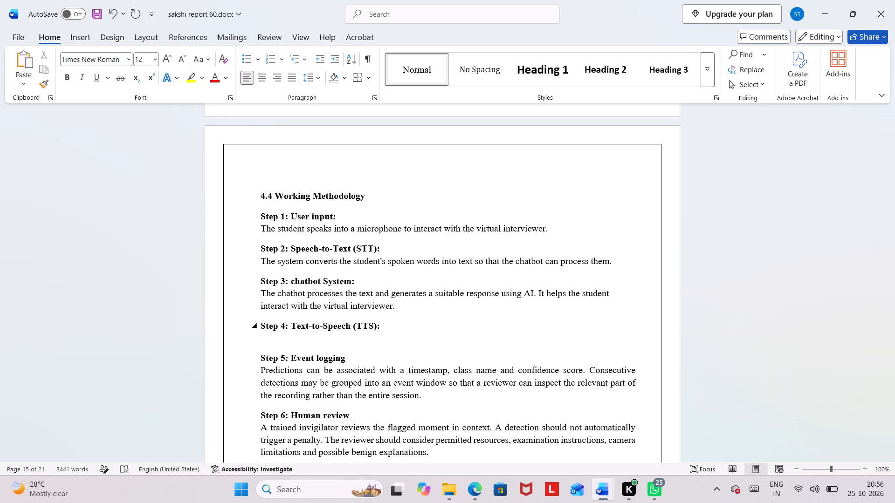
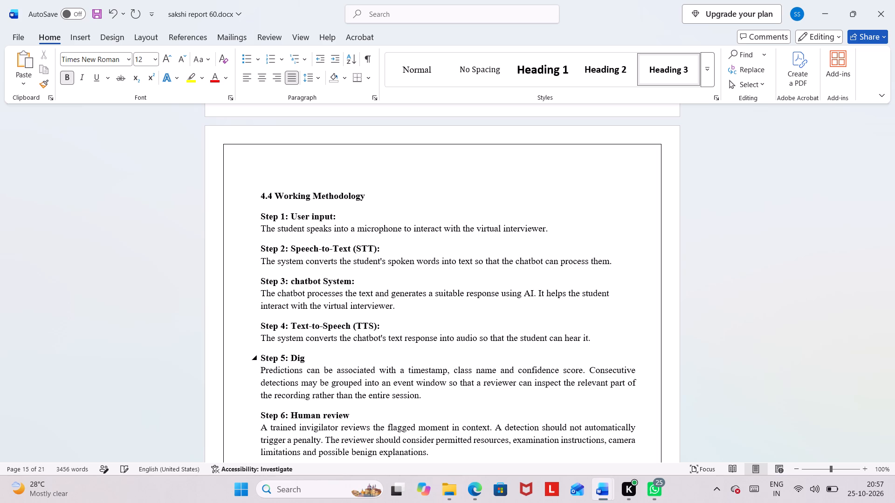
text(ital)
key(space)
text(man)
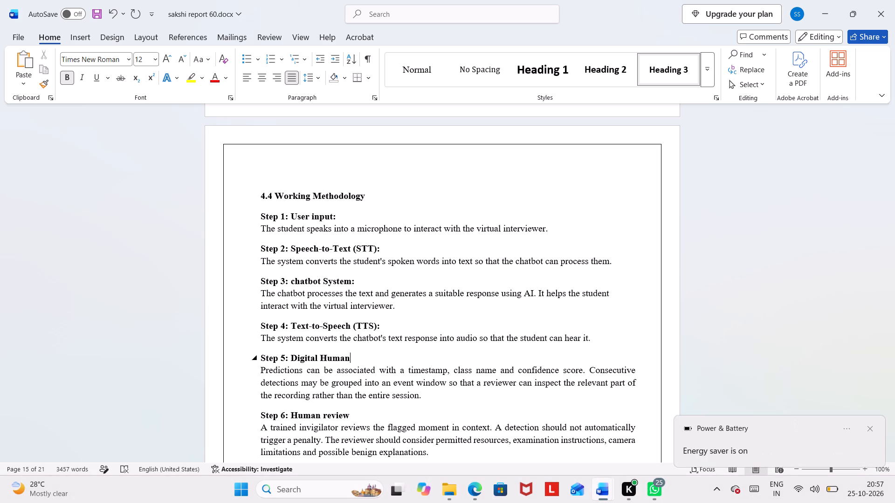
key(shift+colon)
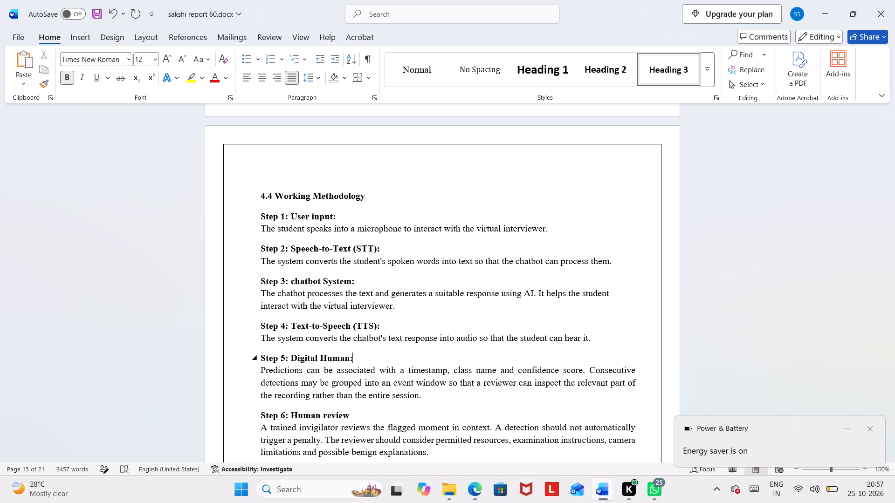
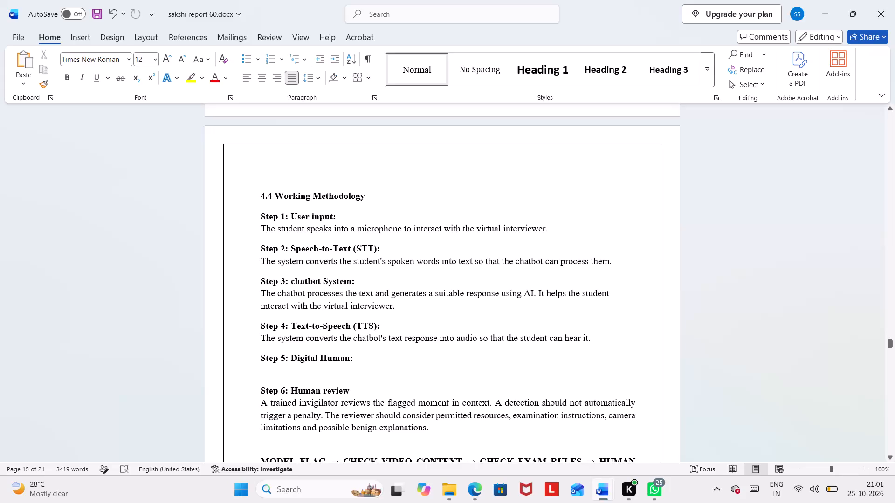
Paste the copied sentence about the virtual human acting as the interviewer on the empty line under the Step 5 heading.
key(ctrl+v)
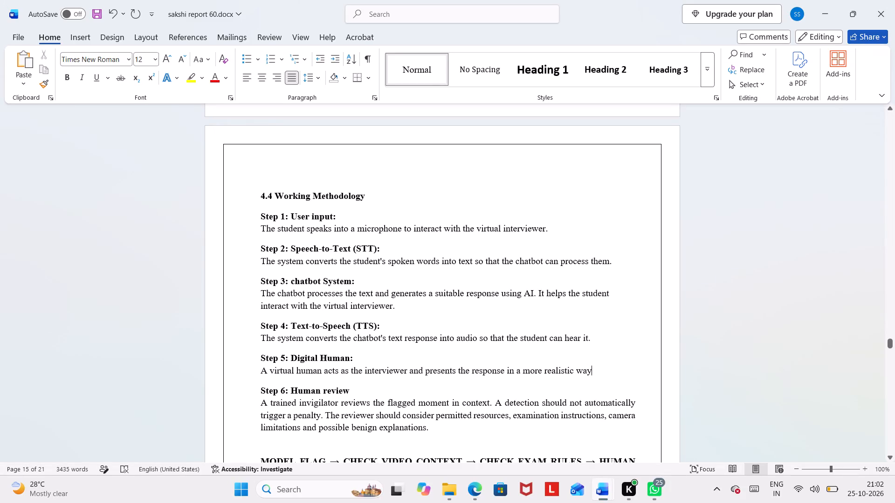
Replace the "Human review" title in the Step 6 heading with "Application Output:".
click(351, 392)
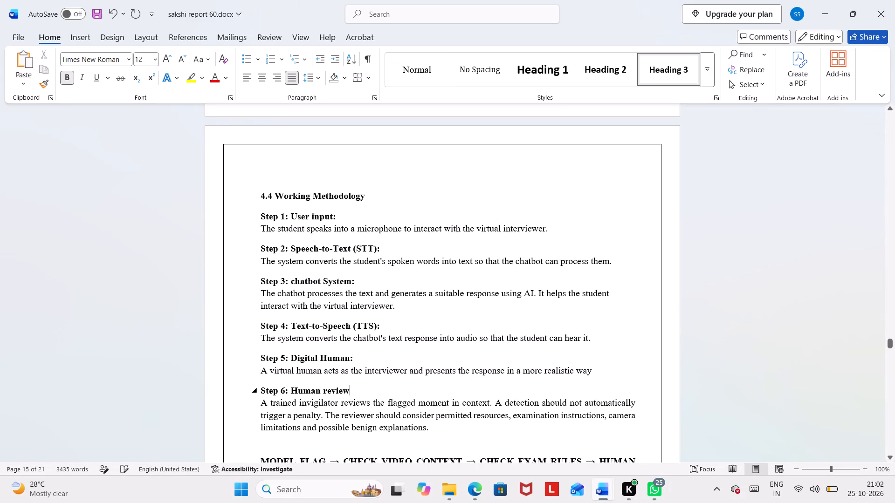
key(BackSpace)
key(BackSpace)
key(BackSpace)
key(BackSpace)
key(BackSpace)
key(BackSpace)
key(BackSpace)
key(BackSpace)
key(BackSpace)
key(BackSpace)
key(BackSpace)
key(BackSpace)
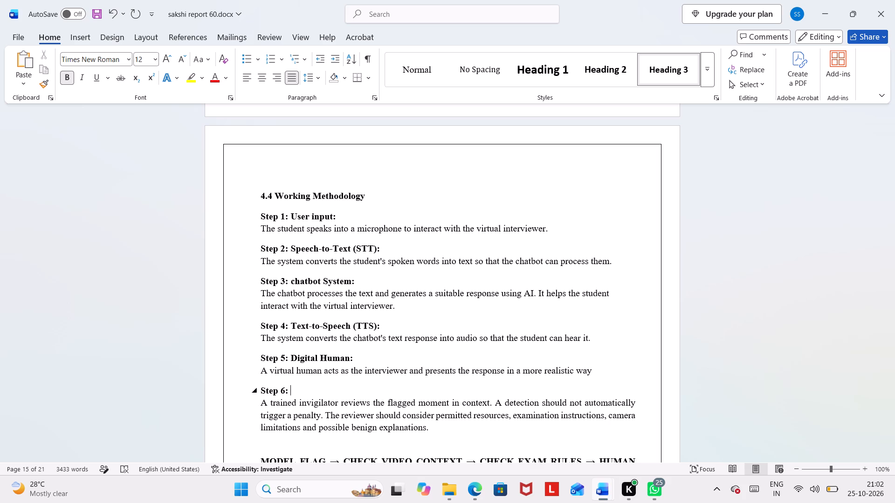
text(ppliction)
key(space)
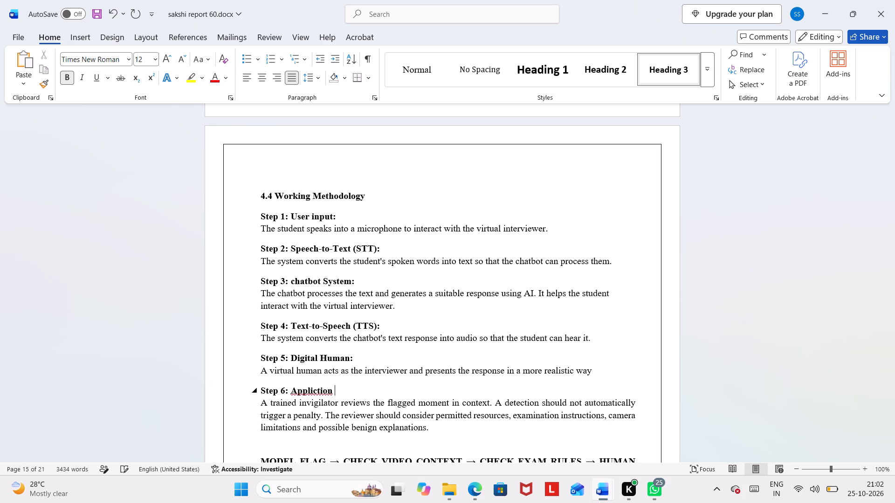
key(BackSpace)
key(BackSpace)
key(BackSpace)
key(BackSpace)
key(BackSpace)
key(a)
text(tion)
key(space)
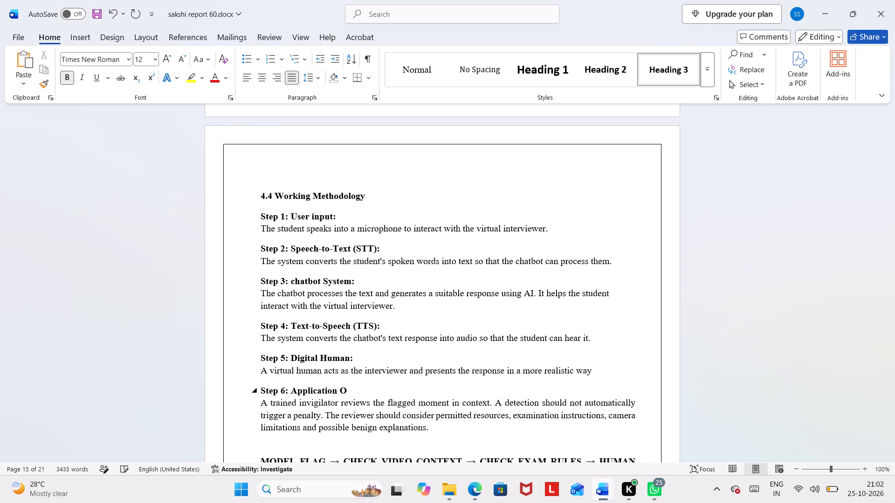
text(ut)
text(put)
key(shift+colon)
Delete the paragraph about the trained invigilator's review under the Step 6 heading.
drag(427, 425, 261, 403)
key(BackSpace)
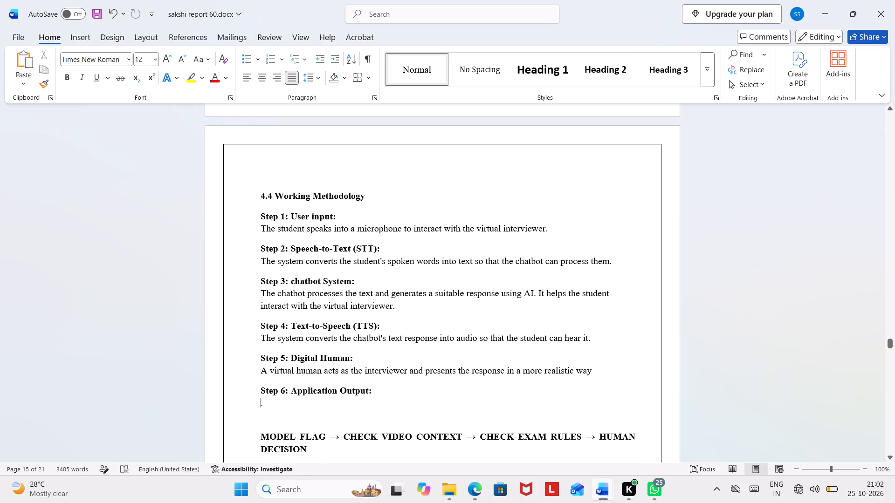
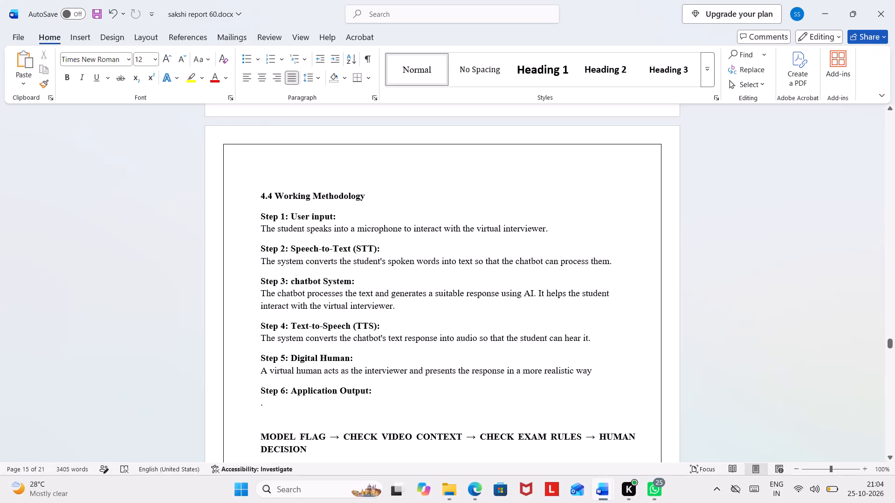
Replace the stray period under the Step 6 heading with the copied sentence about the application displaying the digital human's animation.
click(270, 408)
key(BackSpace)
key(ctrl+v)
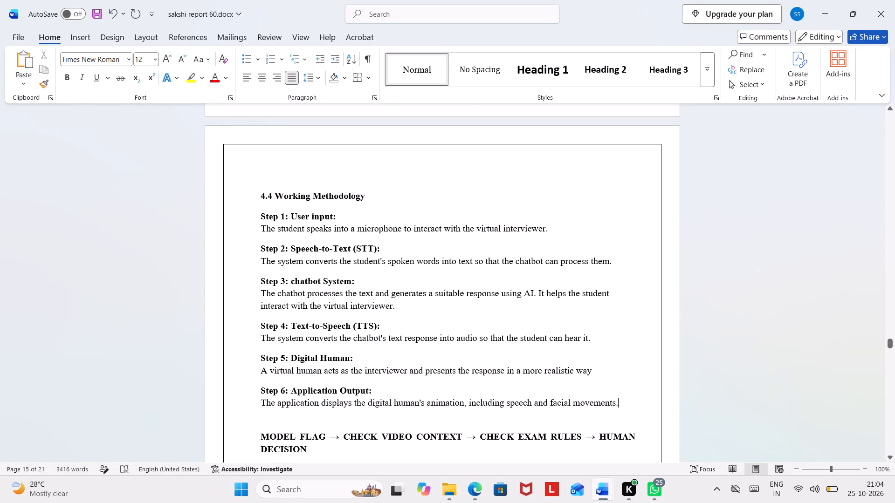
click(889, 456)
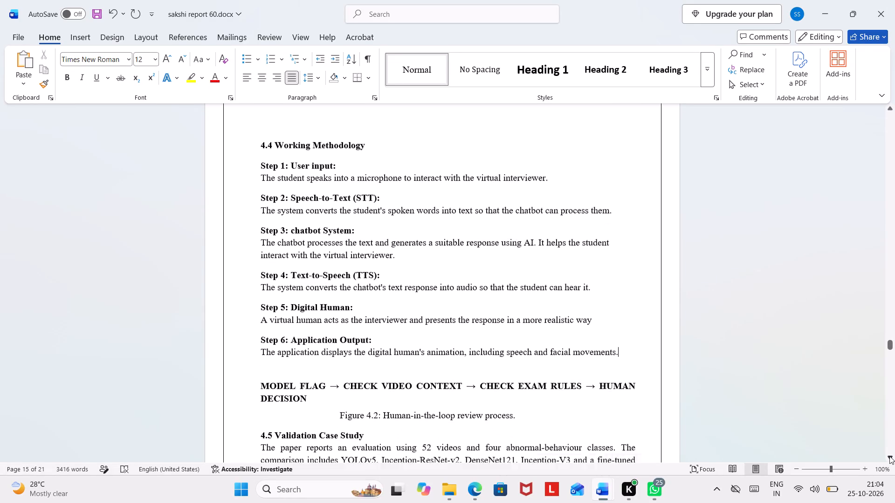
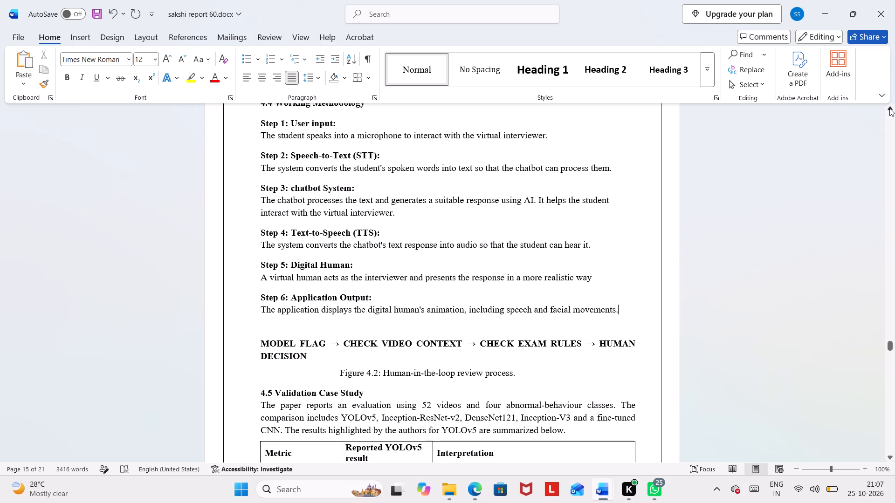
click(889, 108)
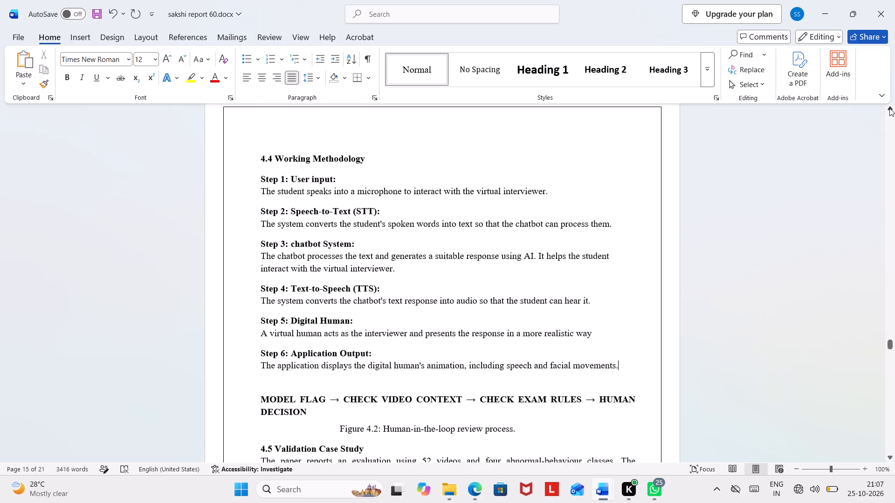
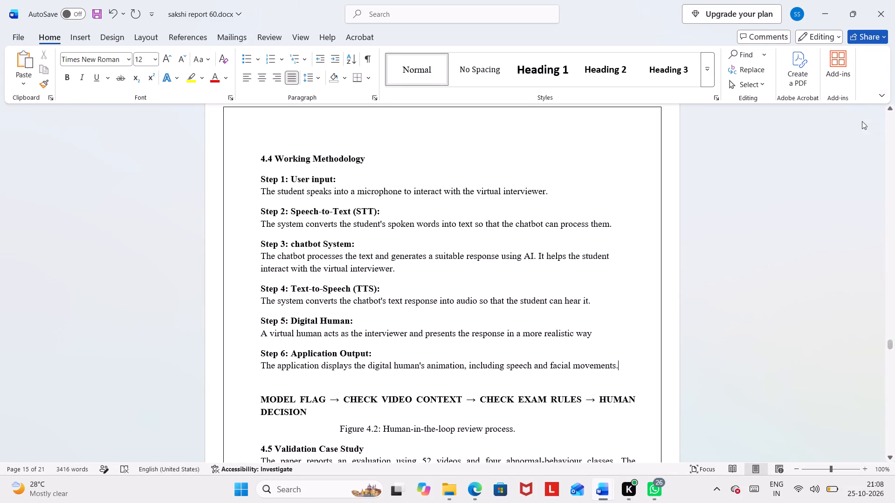
Switch the computer's Wi-Fi connection from vivo Y18 to the sakshi network and return to the report.
click(794, 487)
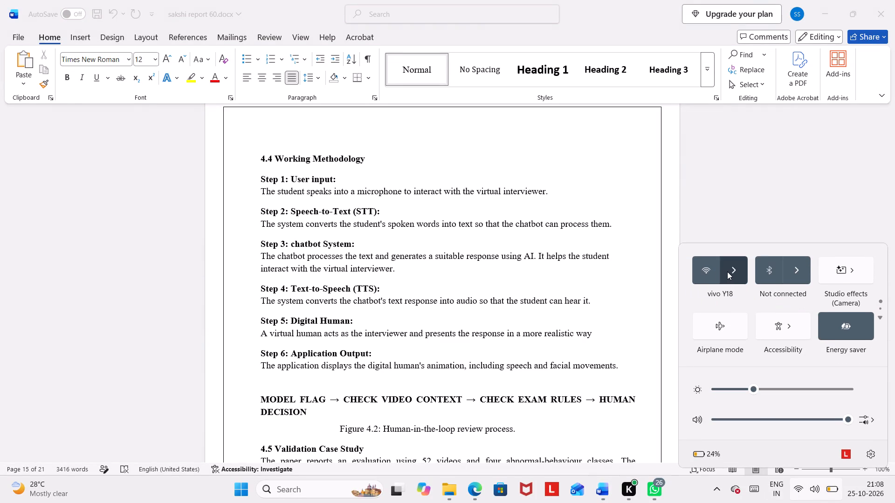
click(734, 272)
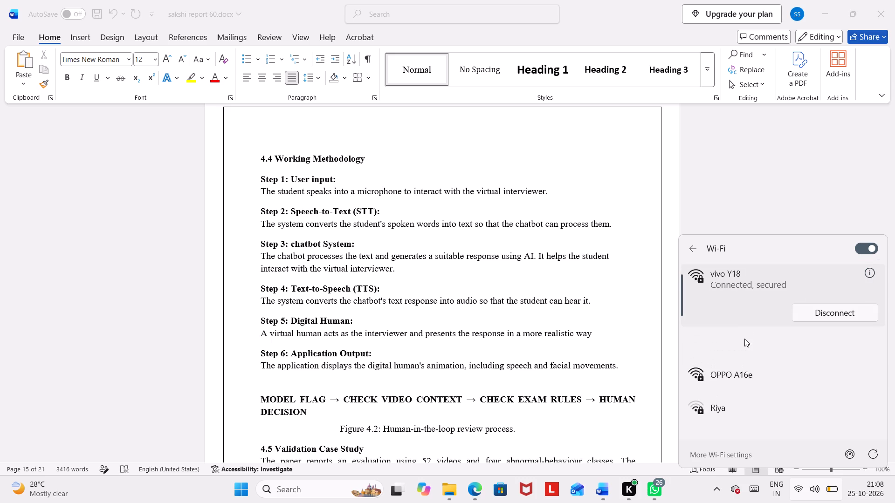
click(744, 339)
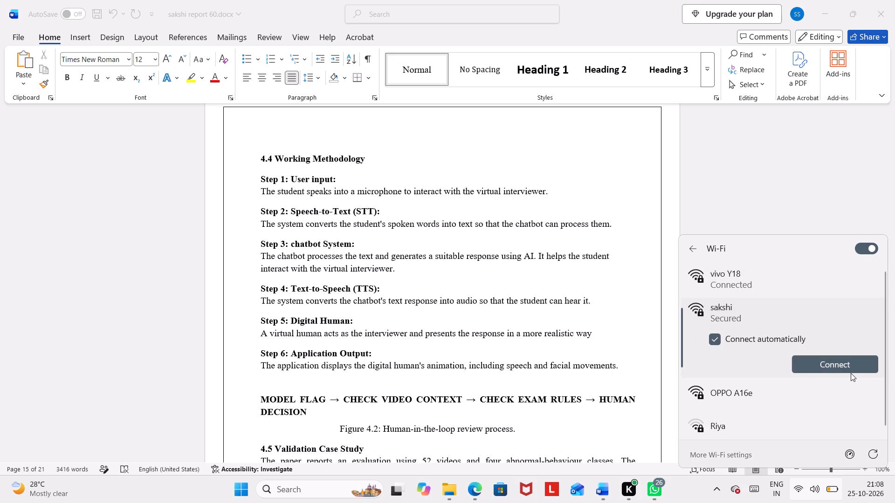
click(854, 366)
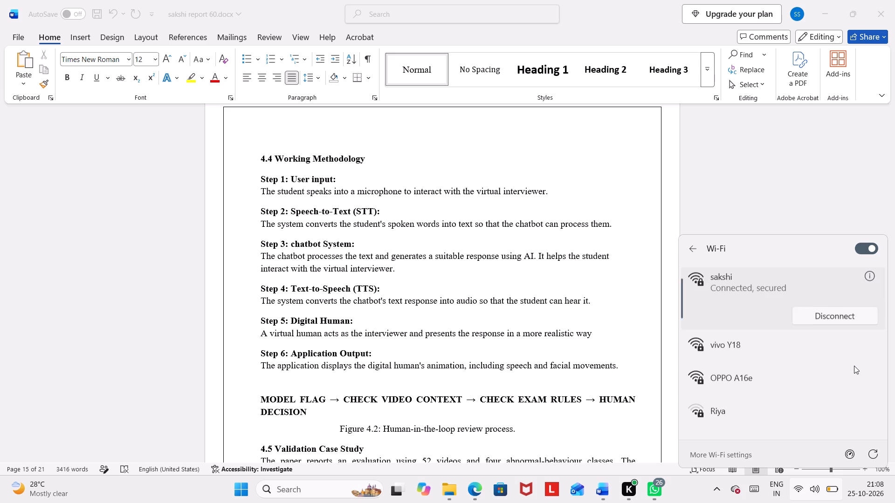
click(804, 146)
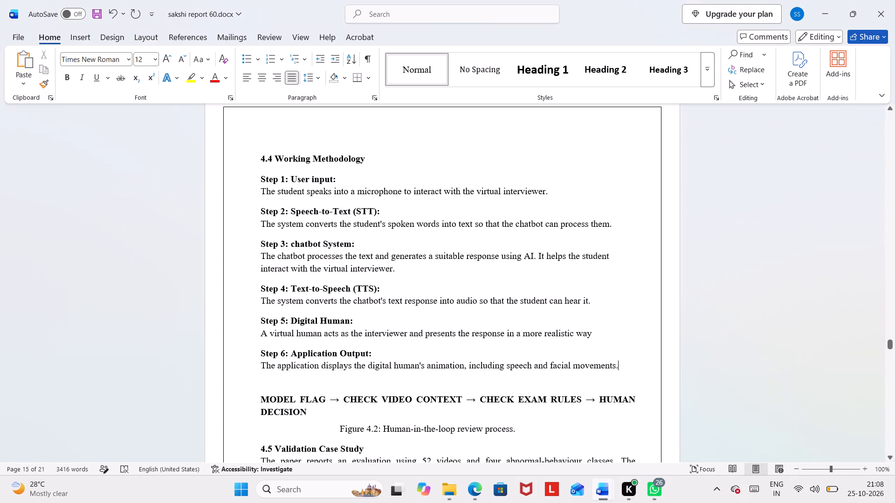
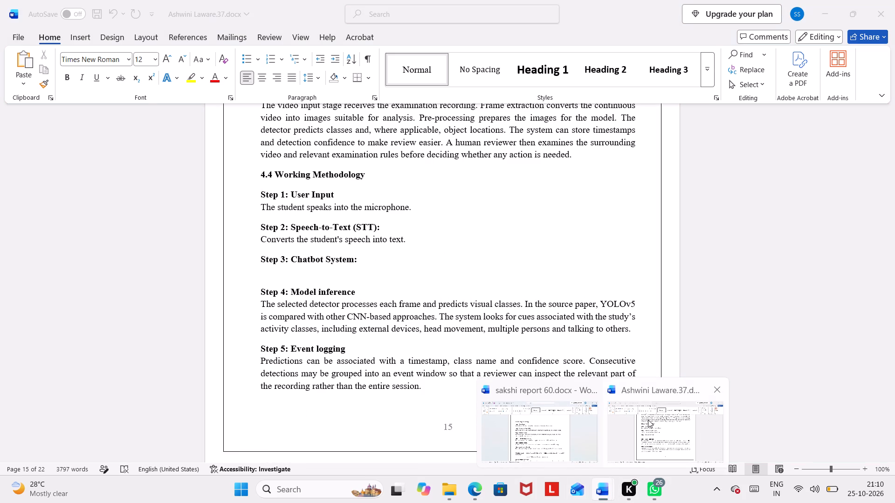
Review the Working Methodology steps in the other report against those already written in sakshi report 60.
click(648, 420)
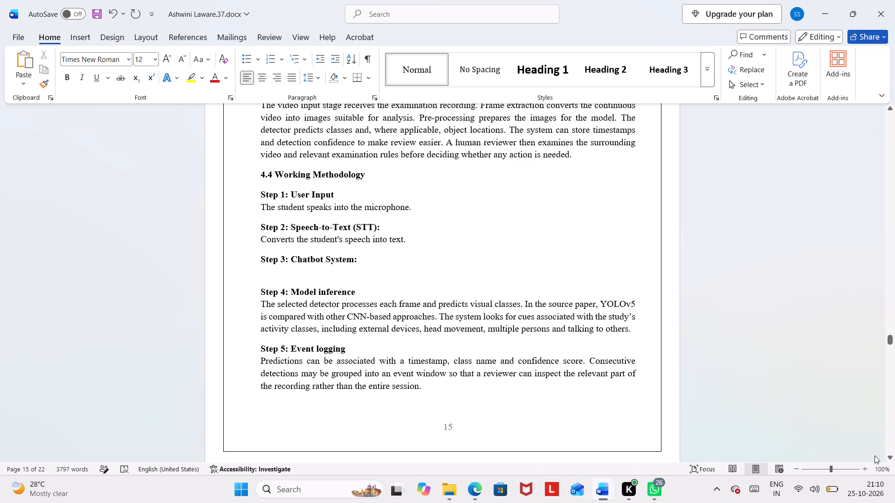
click(889, 457)
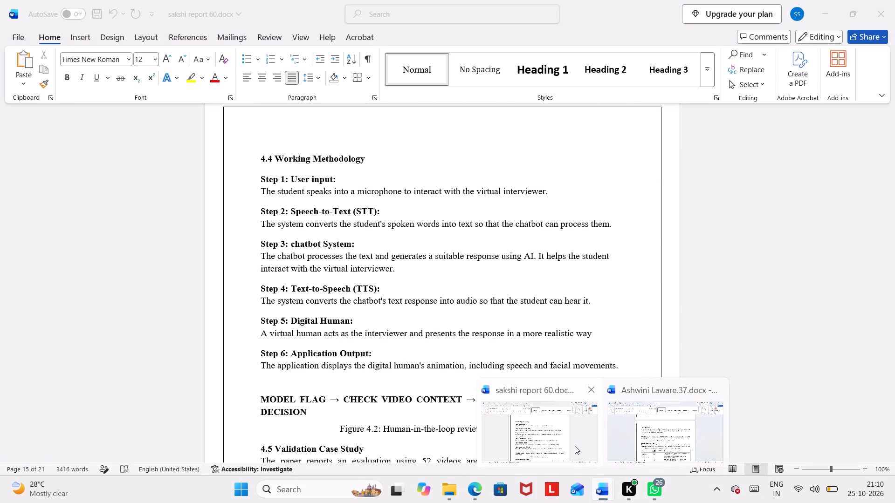
click(667, 422)
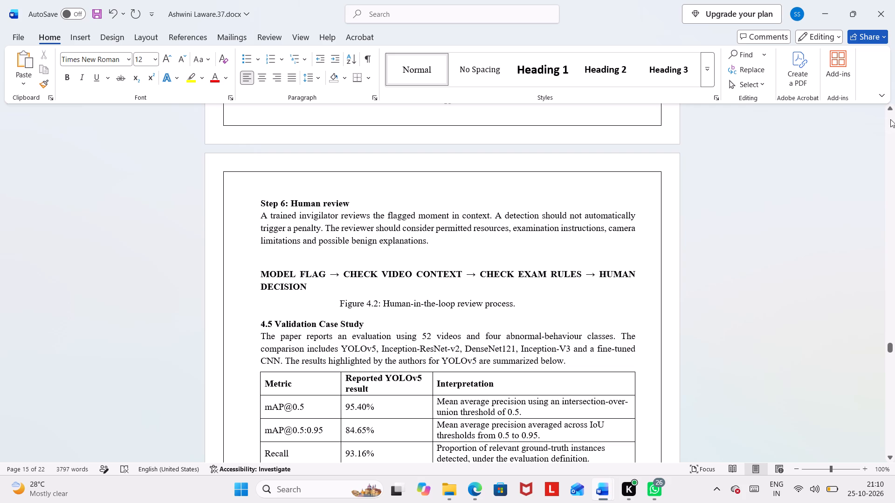
click(888, 112)
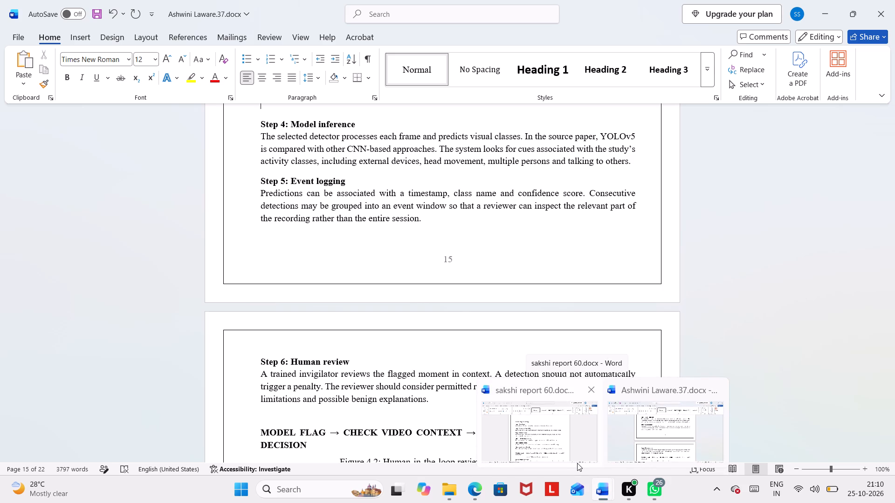
click(651, 437)
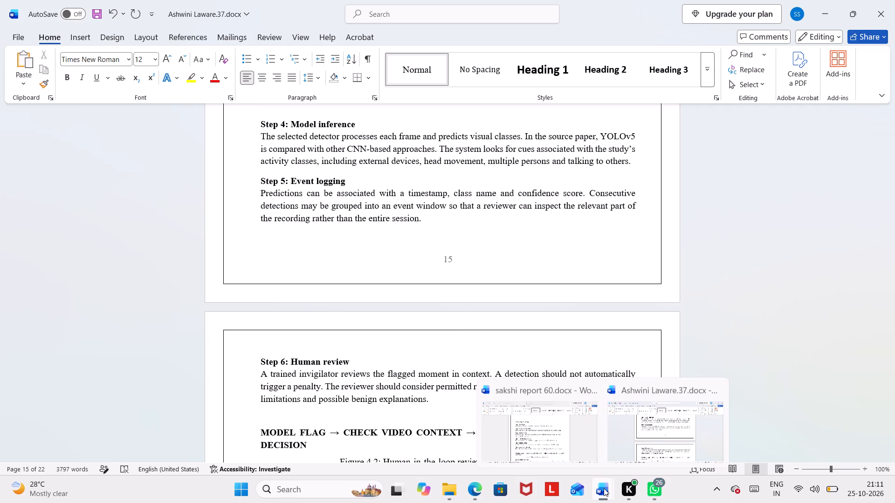
In sakshi report 60, add the line "Step 7:Continuous Interaction:" below the Step 6 description.
click(568, 464)
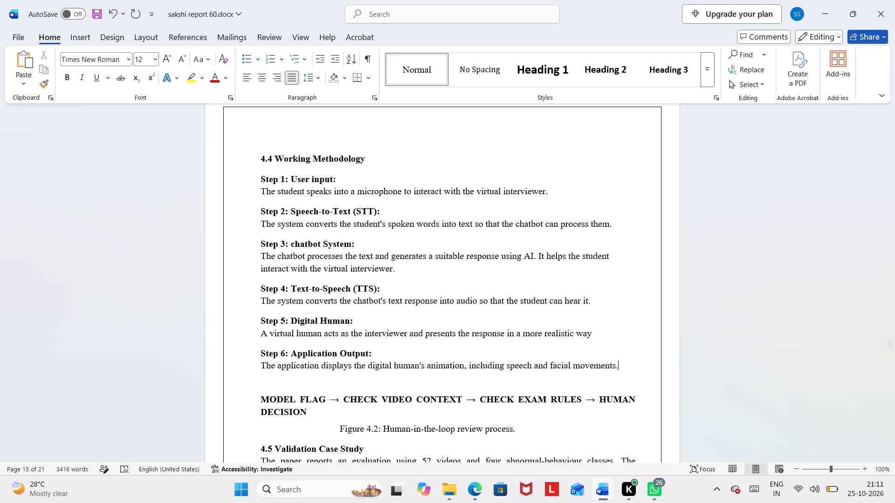
key(Return)
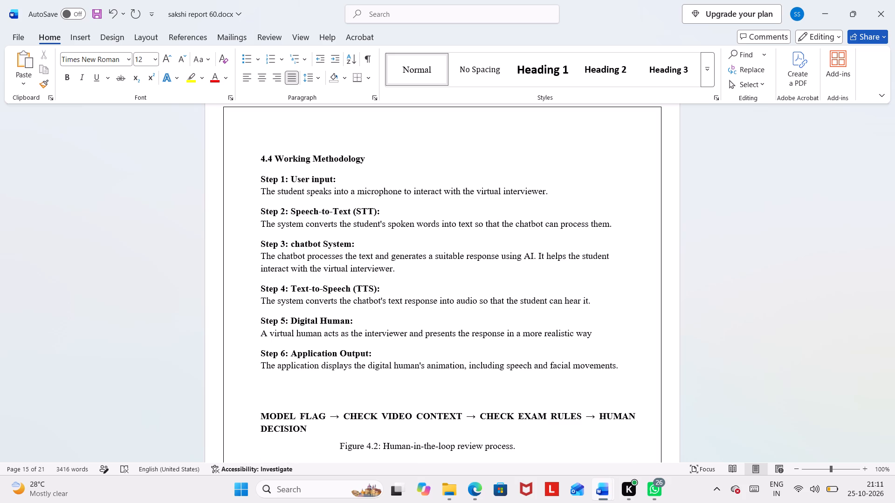
key(s)
text(tep)
key(space)
key(7)
key(shift+colon)
key(c)
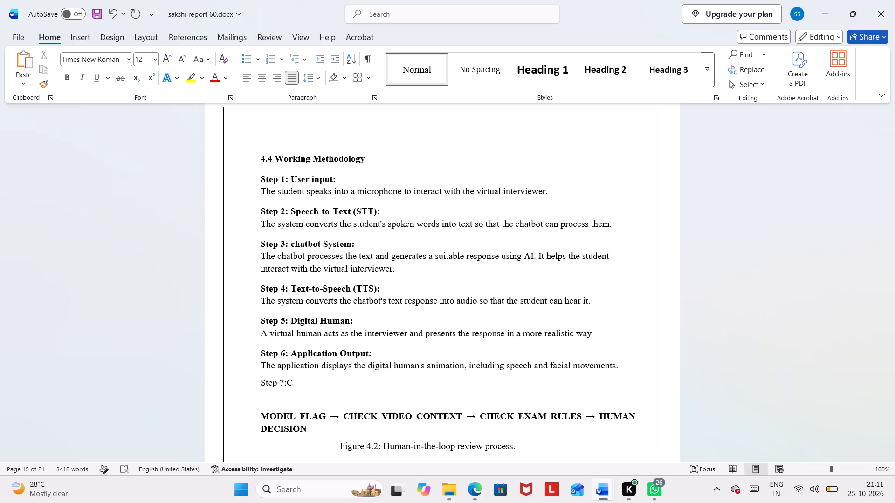
key(o)
key(n)
text(tin)
key(u)
text(ous)
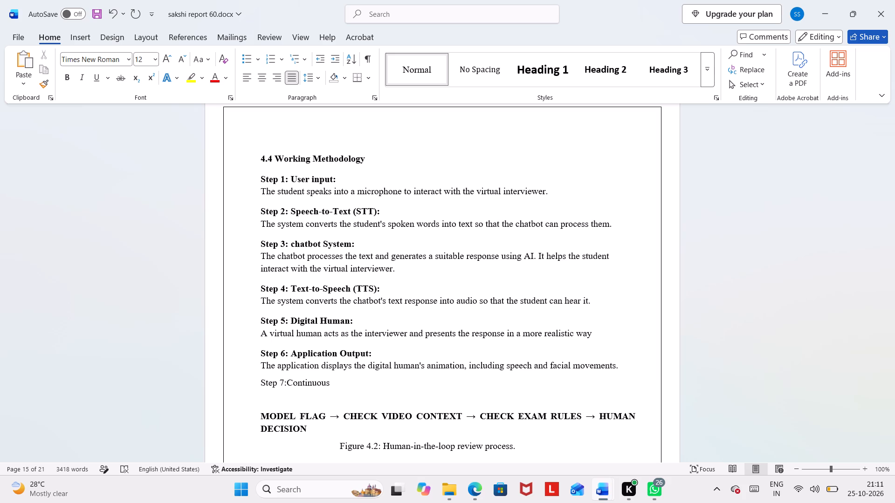
click(647, 342)
key(Return)
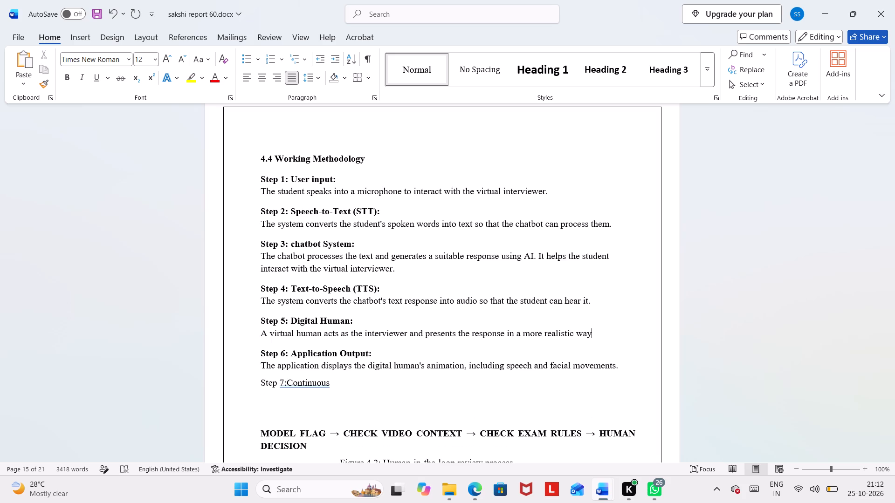
click(335, 386)
key(space)
key(i)
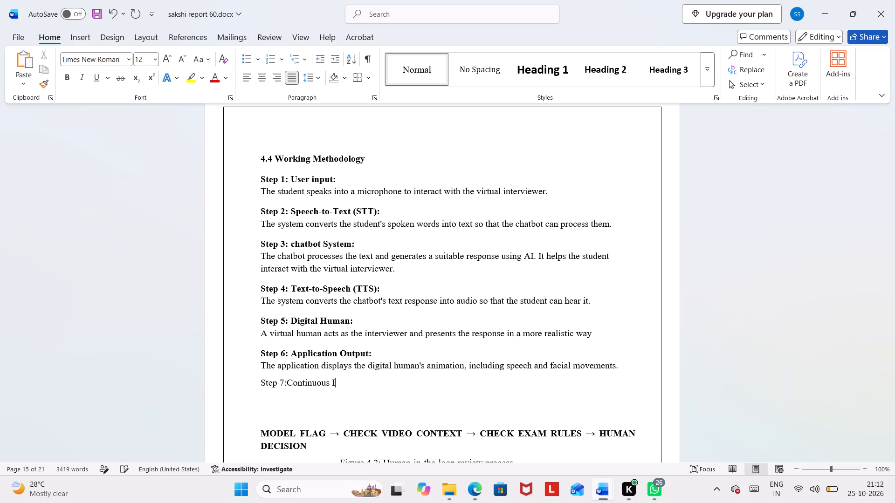
text(nt)
key(w)
key(BackSpace)
text(er)
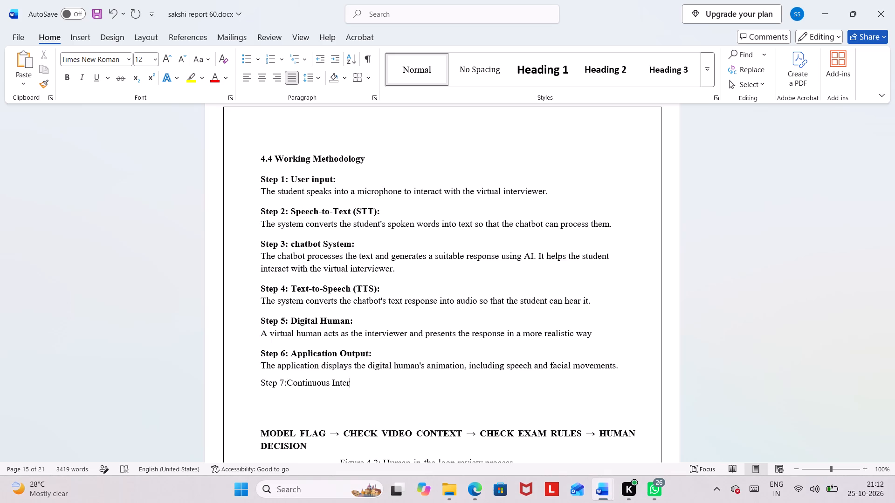
text(act)
text(ion)
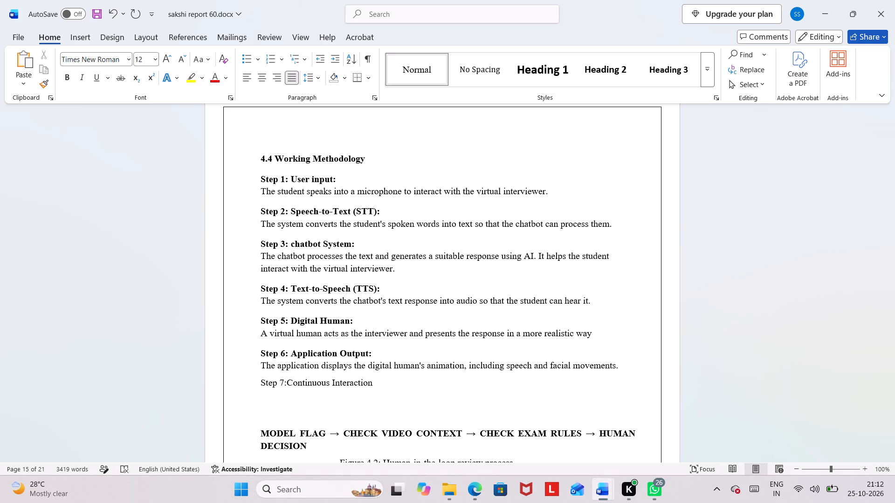
key(shift+colon)
Apply the Heading 3 style to the Step 7 line, matching the Step 6 heading.
drag(260, 353, 375, 353)
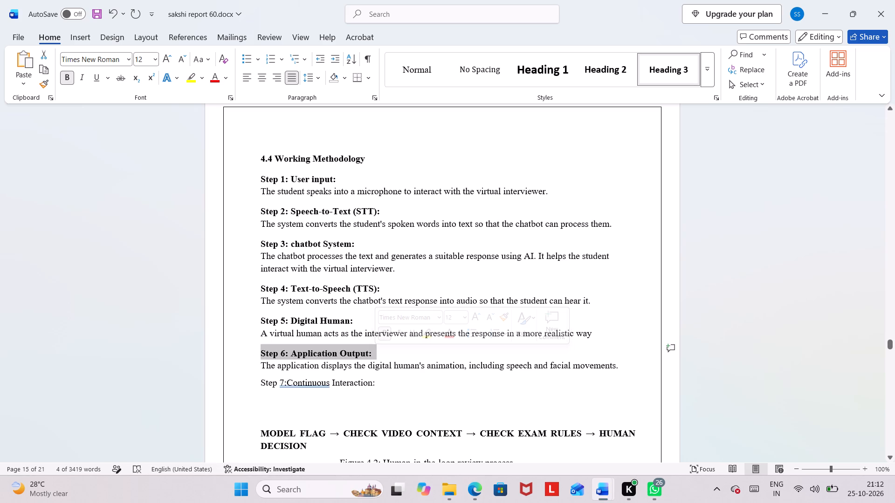
drag(259, 382, 301, 383)
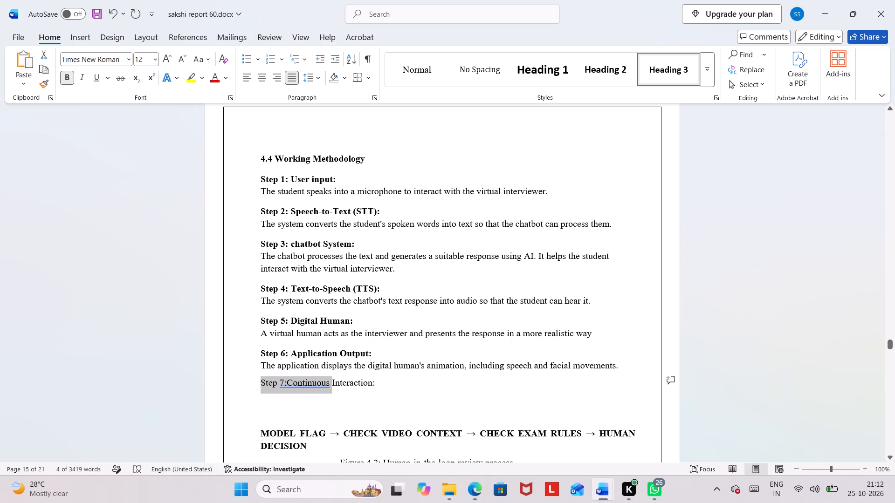
drag(301, 383, 377, 385)
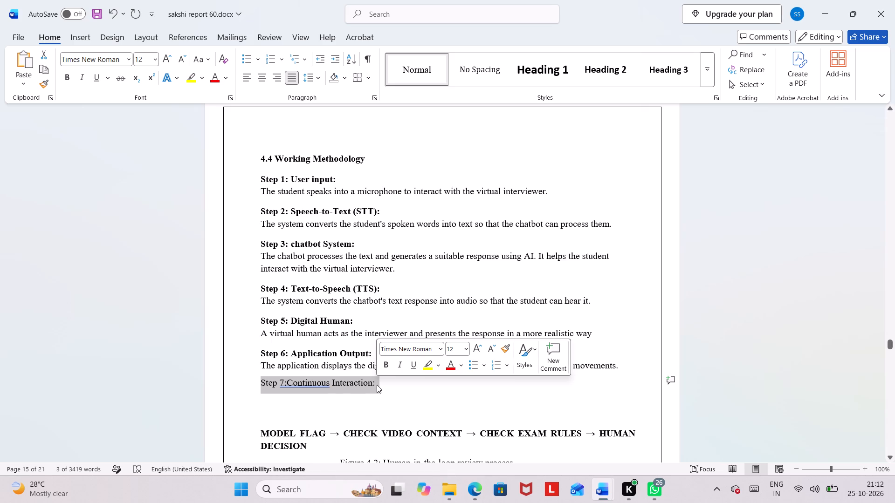
click(657, 73)
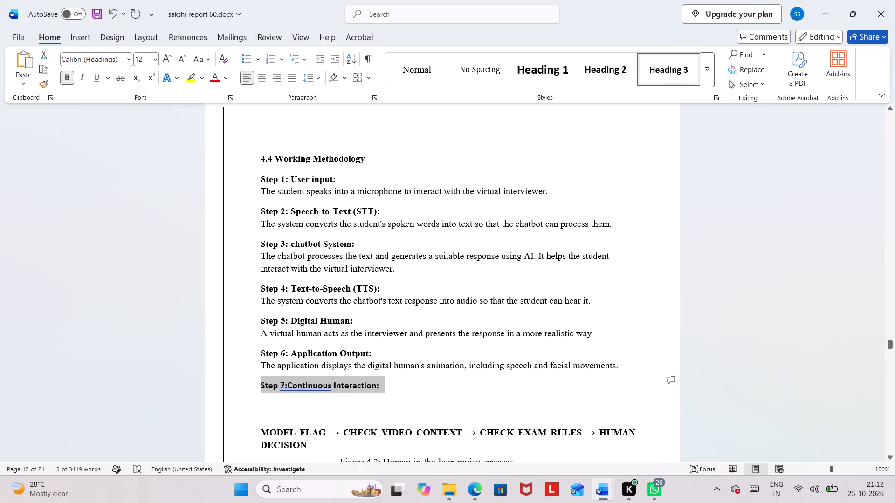
click(747, 213)
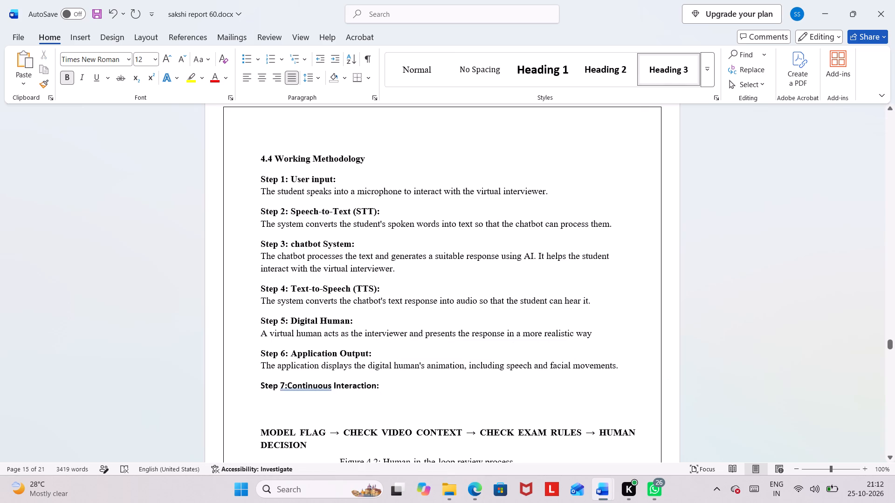
Start a new line beneath the Step 7 heading for its description.
click(381, 385)
key(Return)
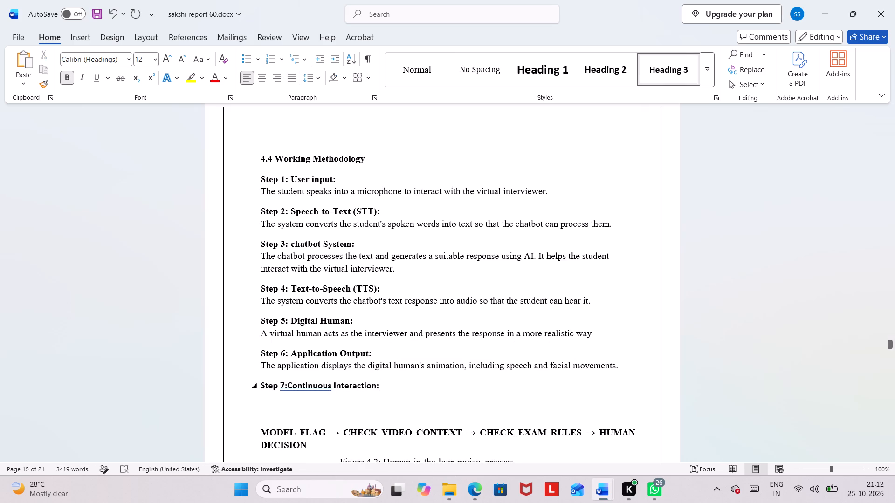
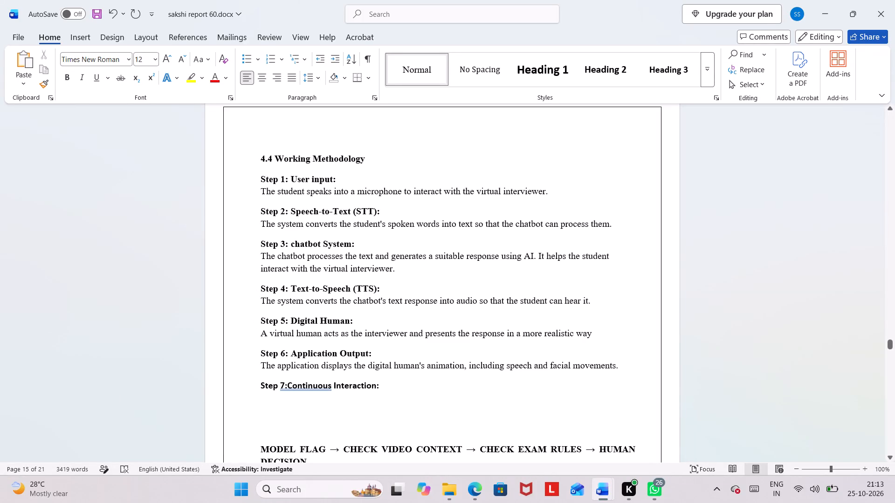
Paste the description "The student continues interacting with the virtual interviewer and practicing interview questions." beneath the Step 7 heading.
key(ctrl+v)
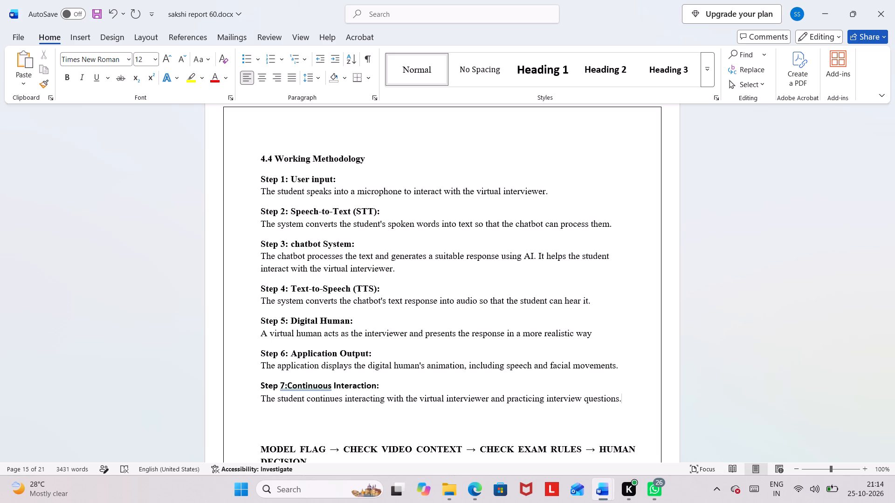
click(888, 455)
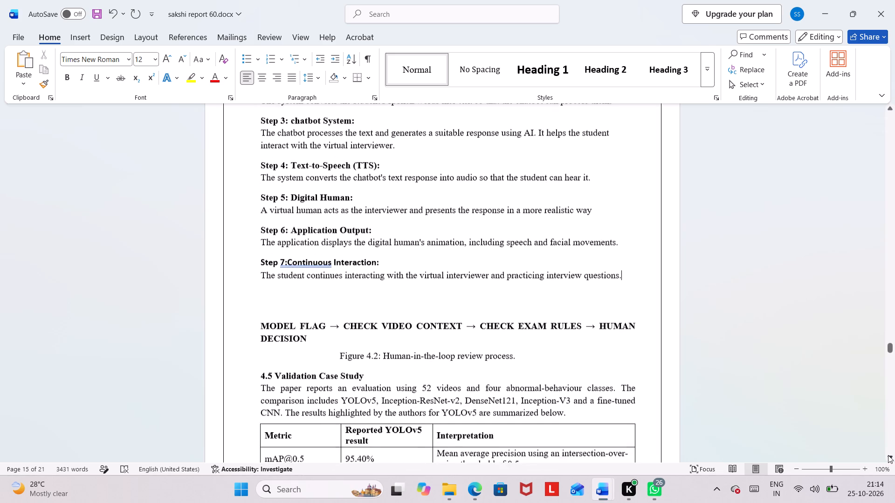